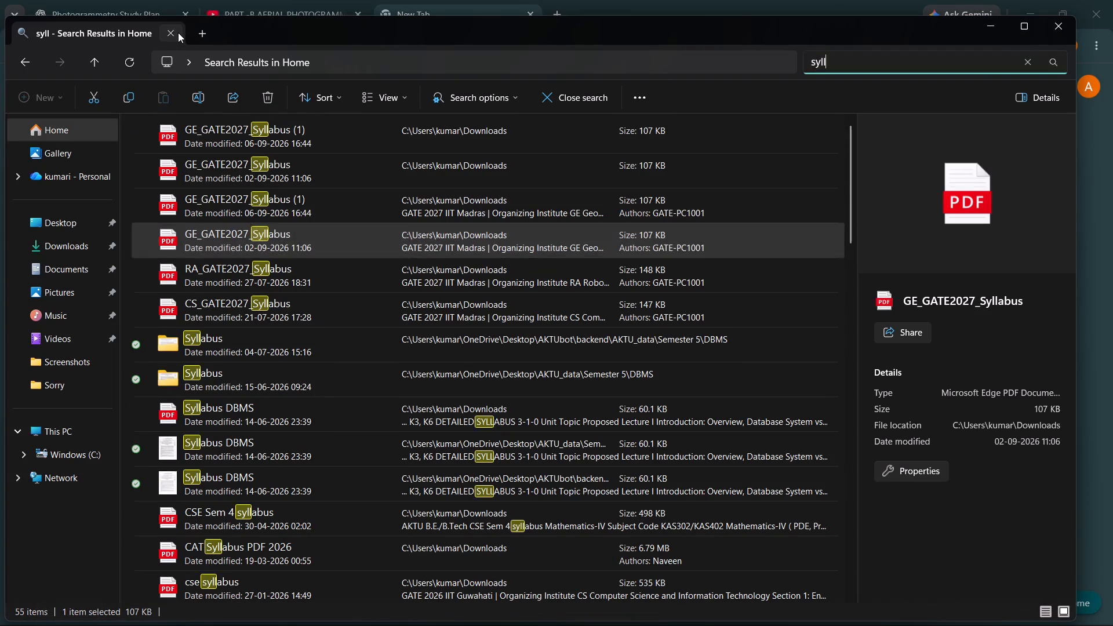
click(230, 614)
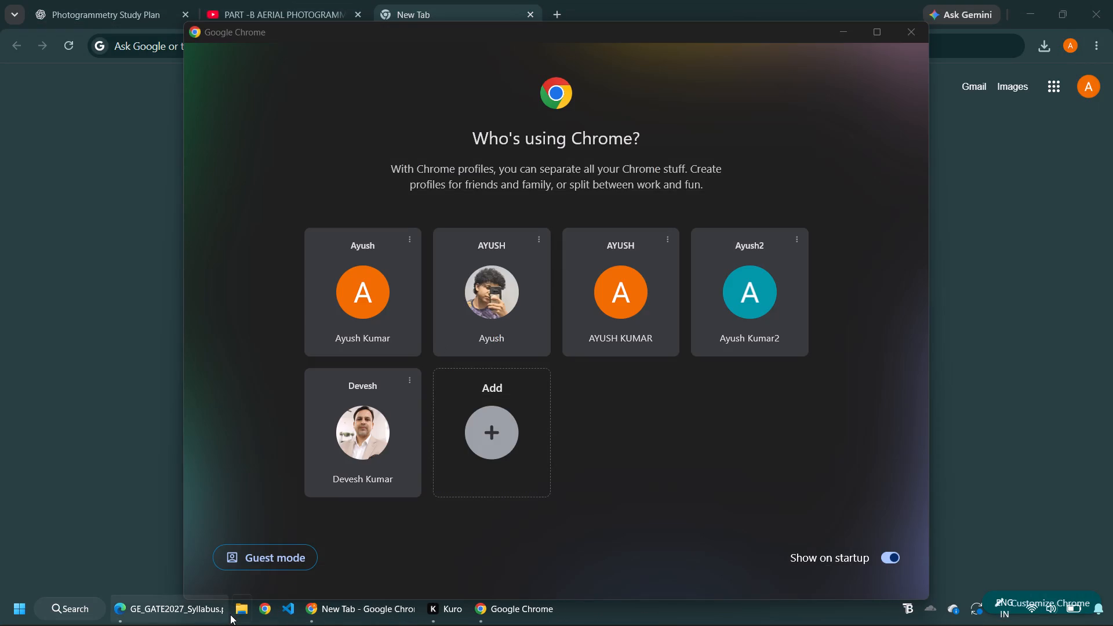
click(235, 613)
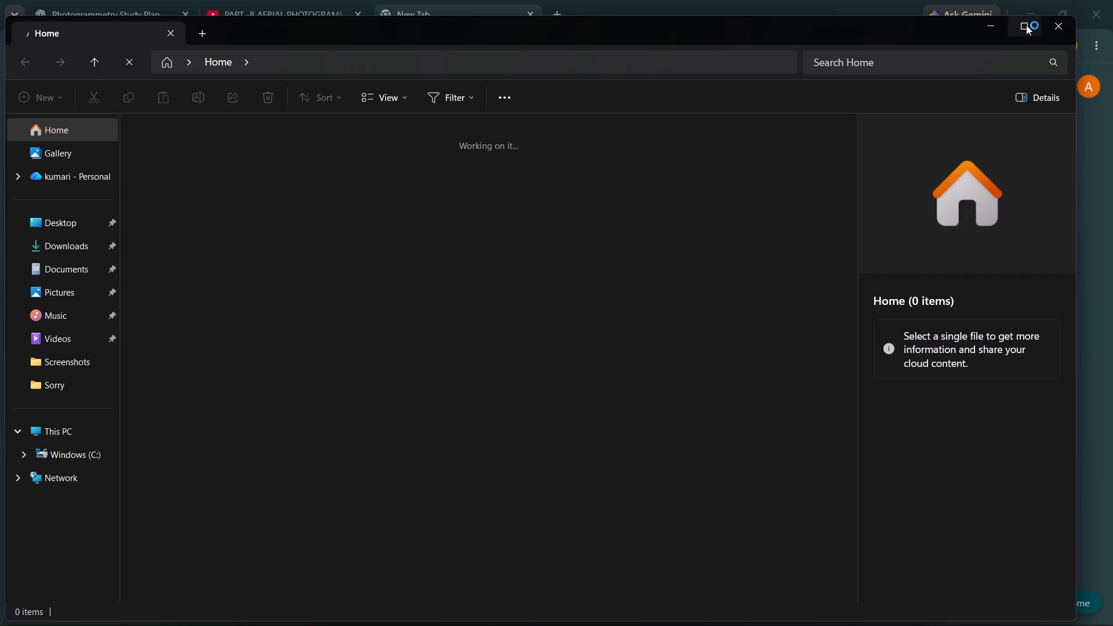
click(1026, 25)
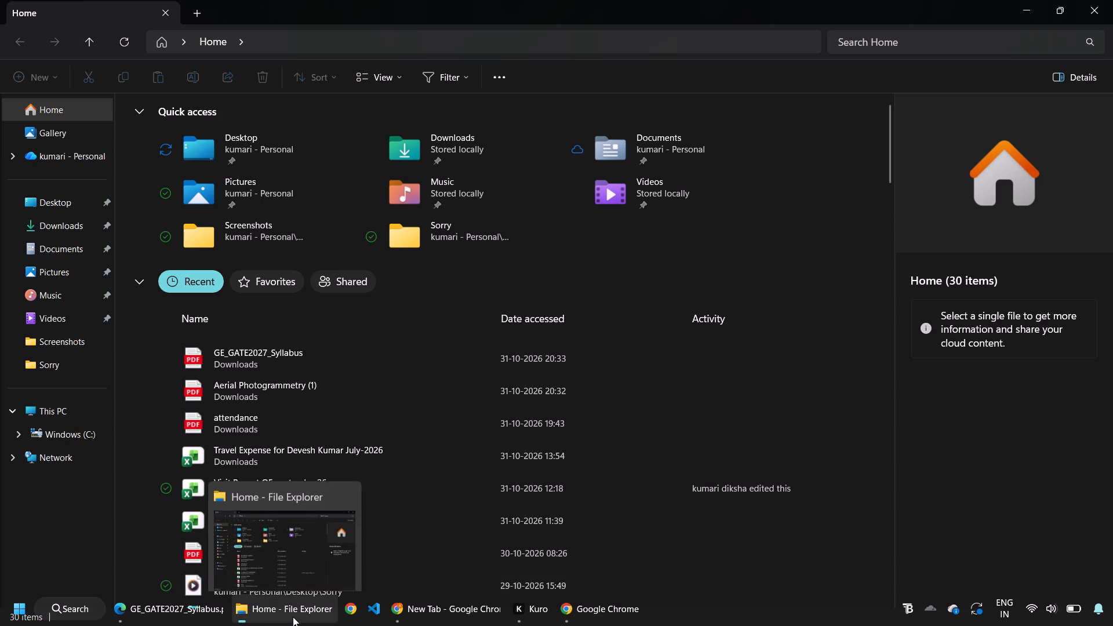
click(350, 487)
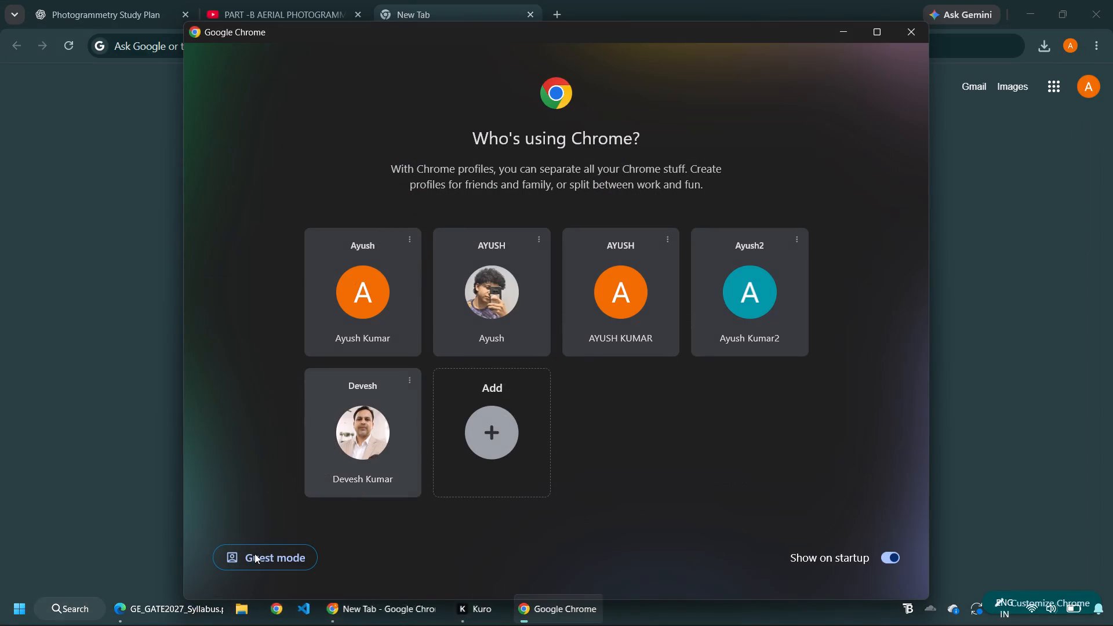
Find Excel with the Windows search using "excel" and launch it.
click(73, 600)
text(excel)
key(Return)
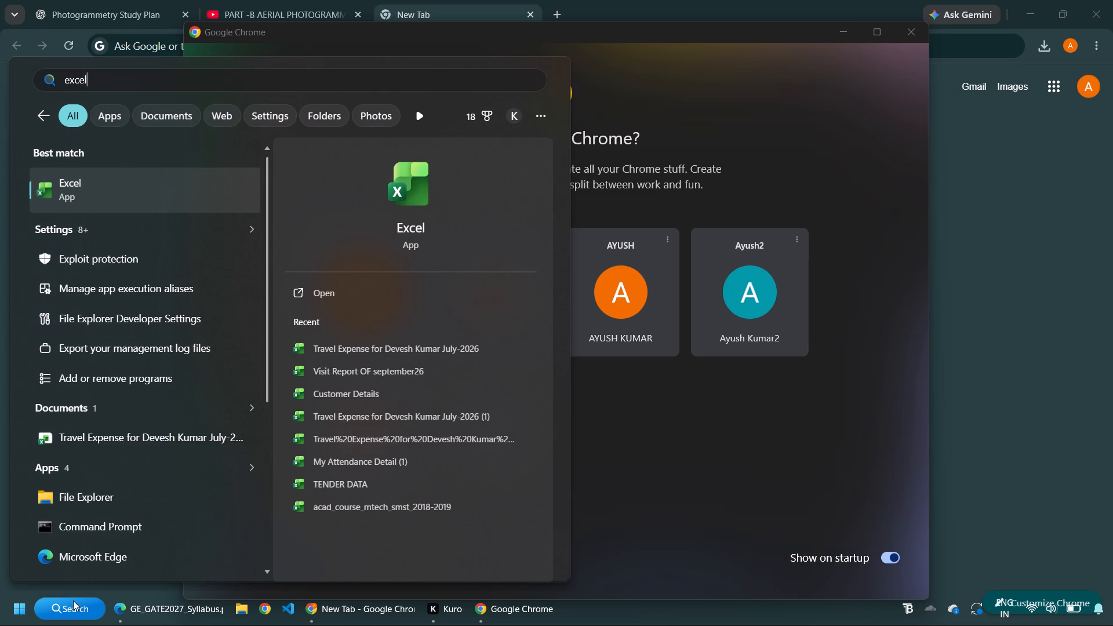
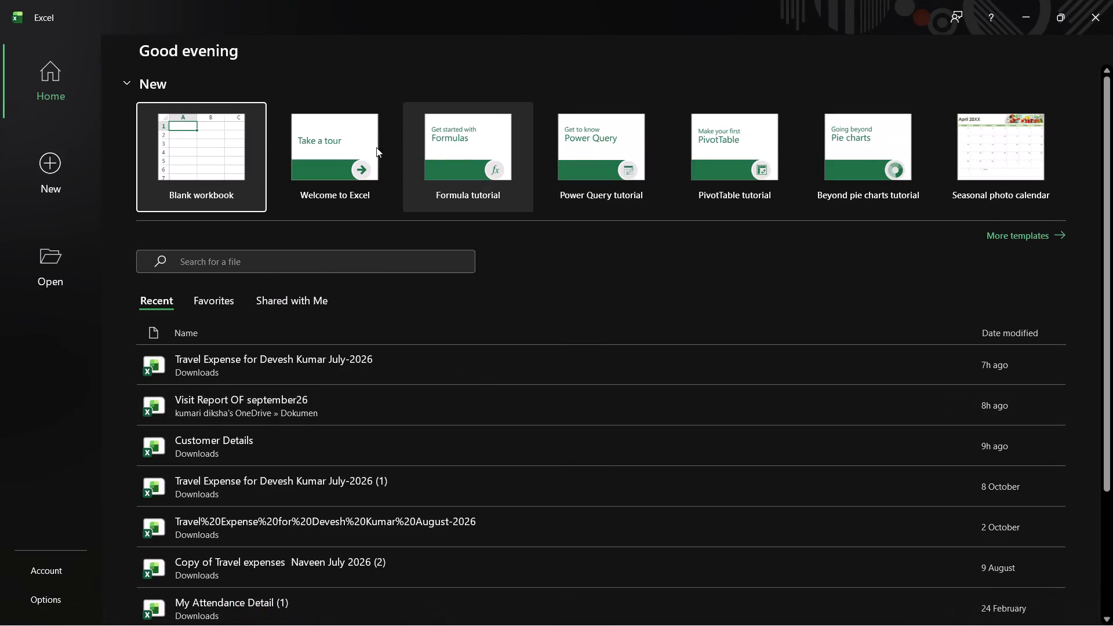
Create a new blank workbook.
click(219, 141)
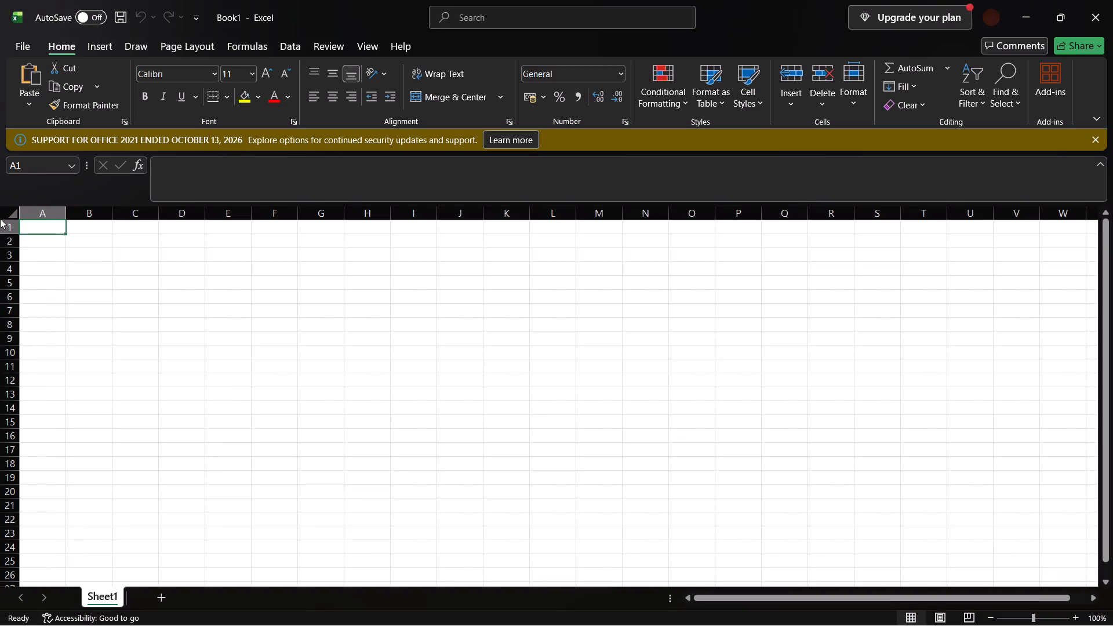
Merge and center cells A1:F1 and enter the title "Monthly Spends" in them.
drag(45, 226, 306, 218)
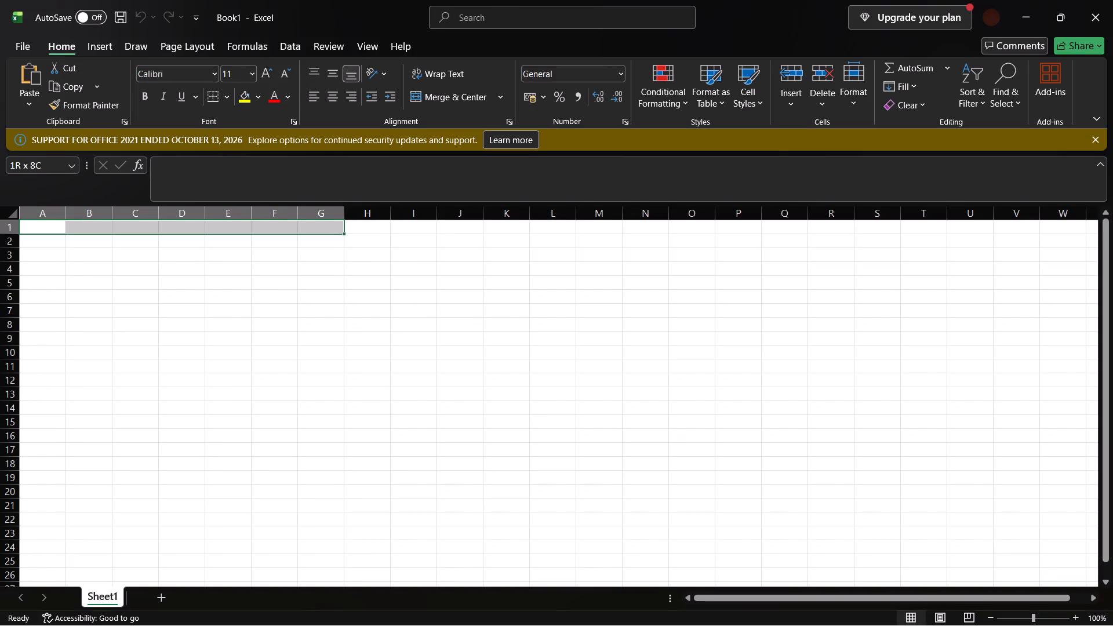
drag(306, 218, 271, 227)
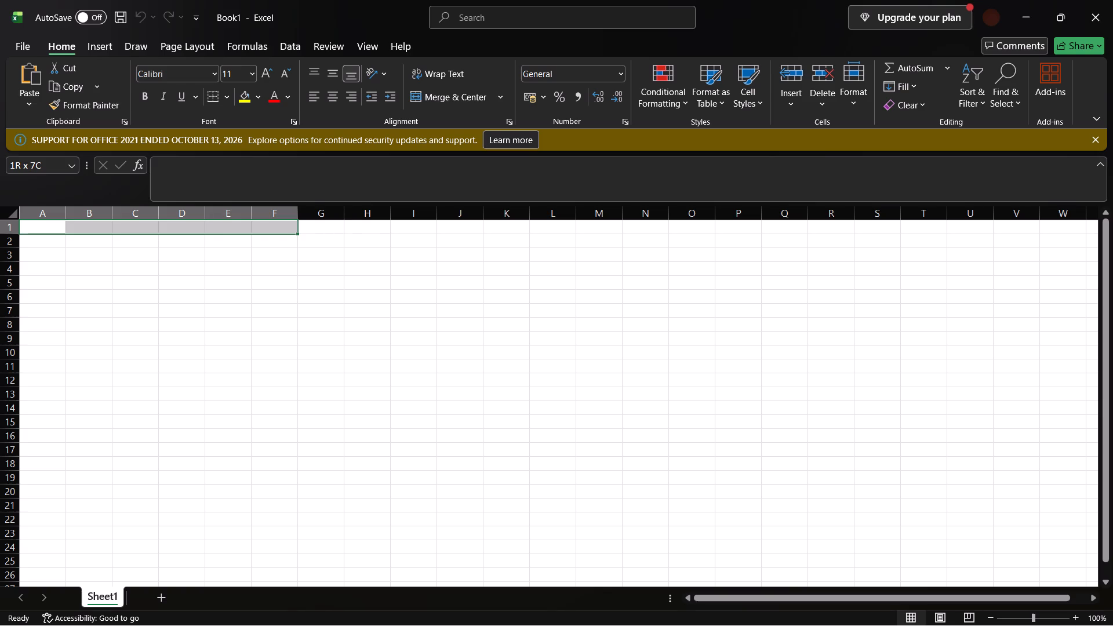
drag(271, 227, 271, 227)
click(448, 94)
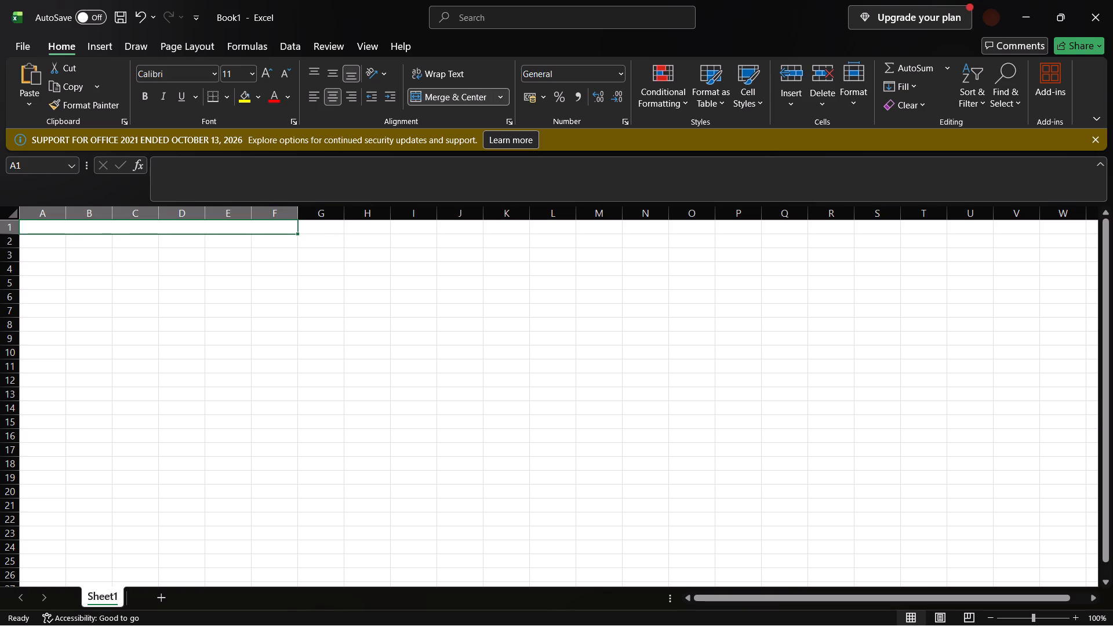
click(185, 225)
text(Mon)
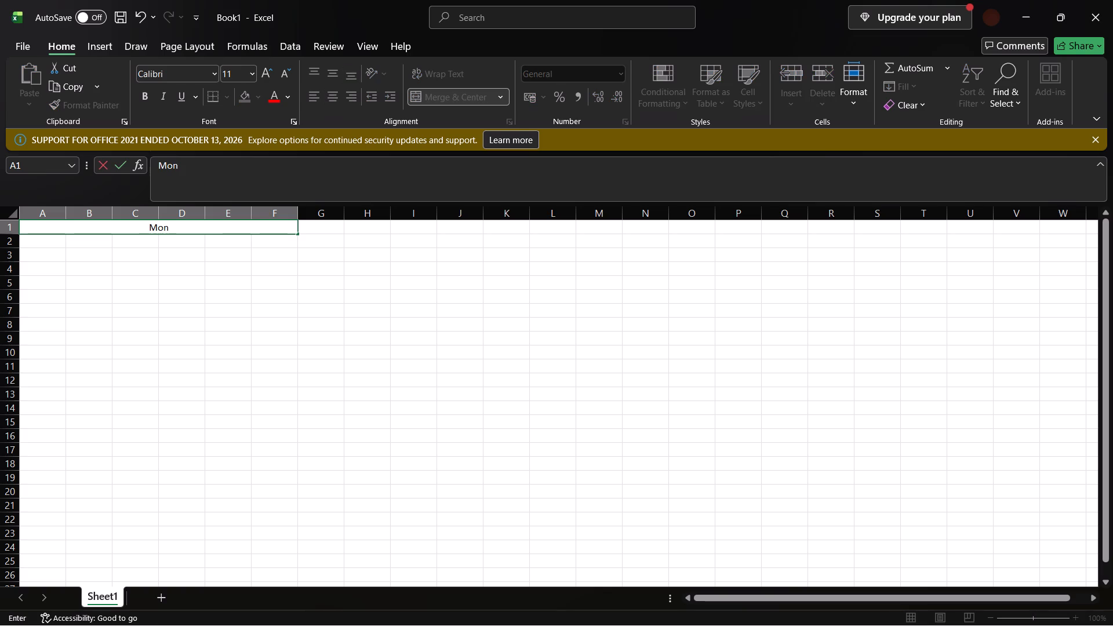
text(thy)
key(BackSpace)
text(ly Spends)
key(space)
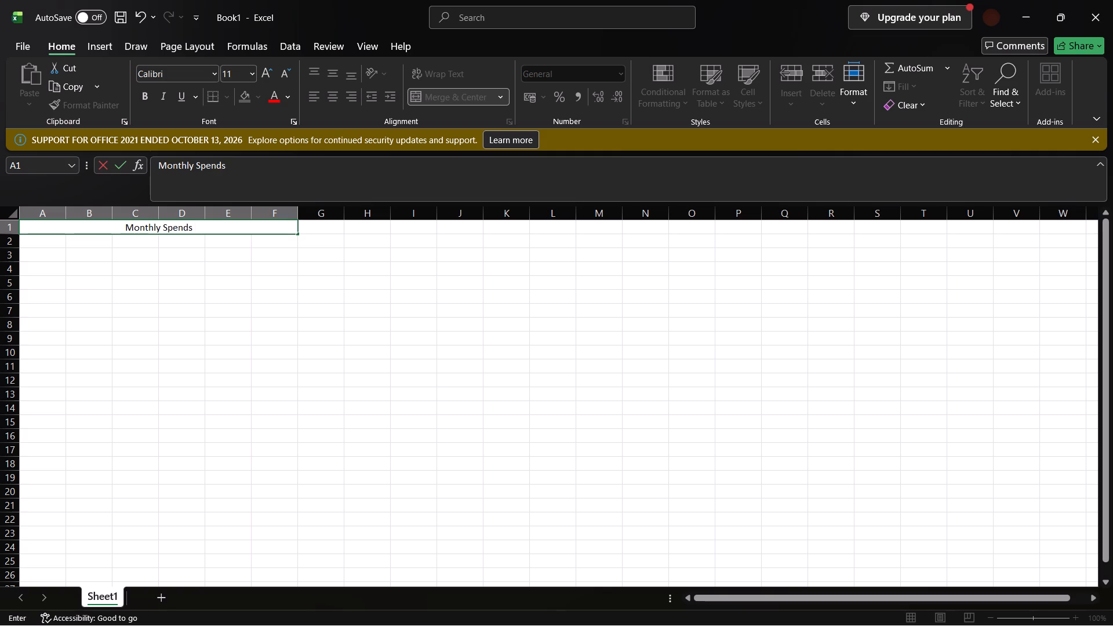
key(Down)
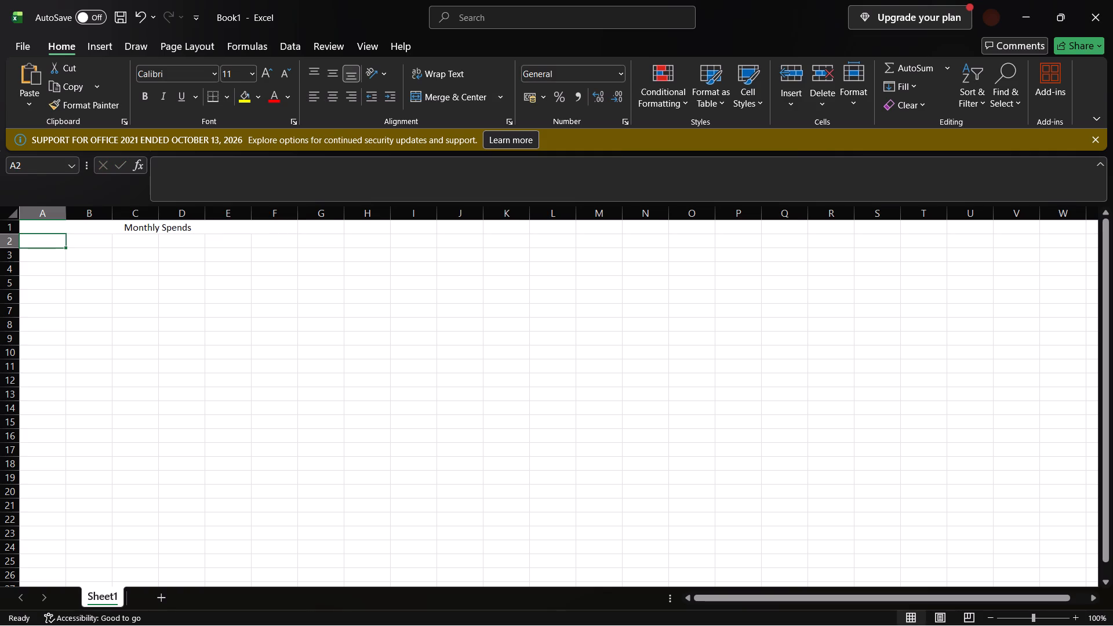
Narrow column A and enter the header "Sl. No." in cell A2.
drag(67, 214, 38, 216)
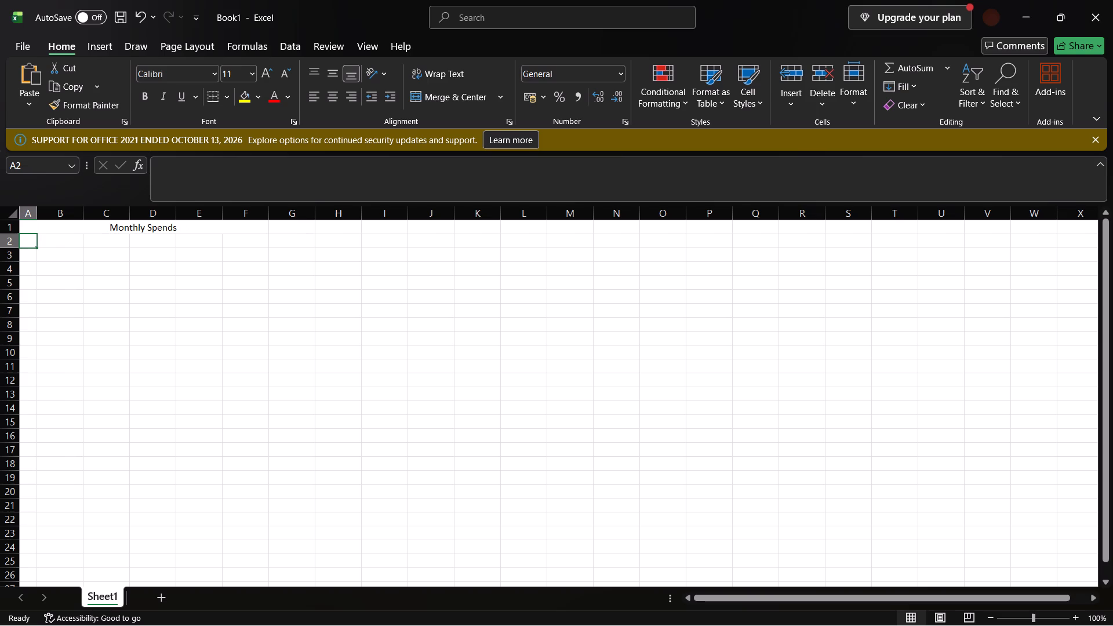
text(Sl)
text(. No)
text(.)
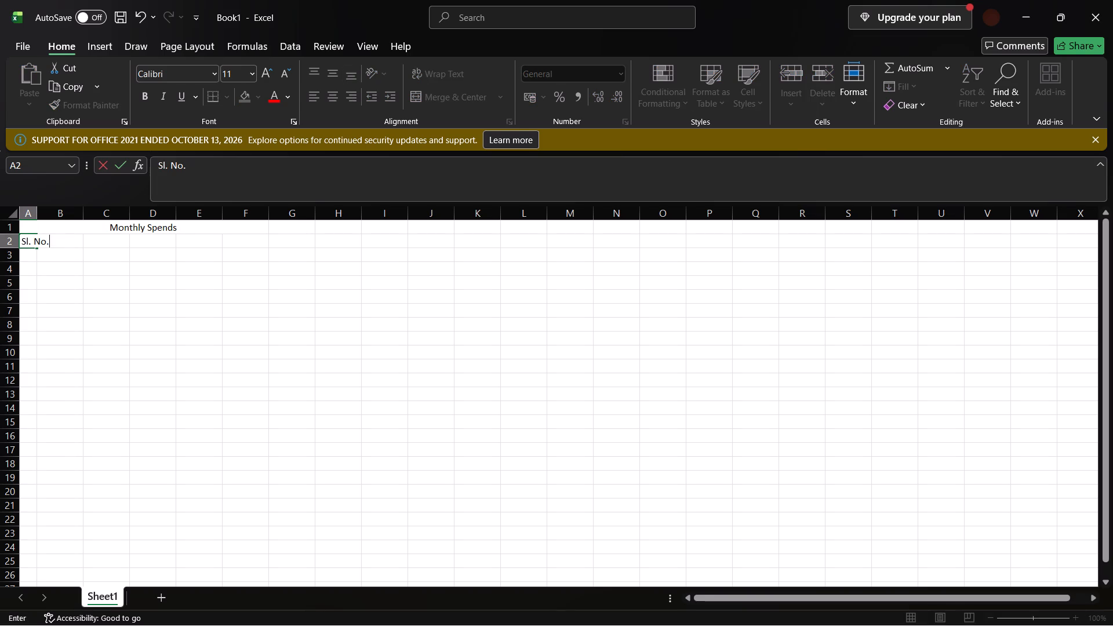
key(space)
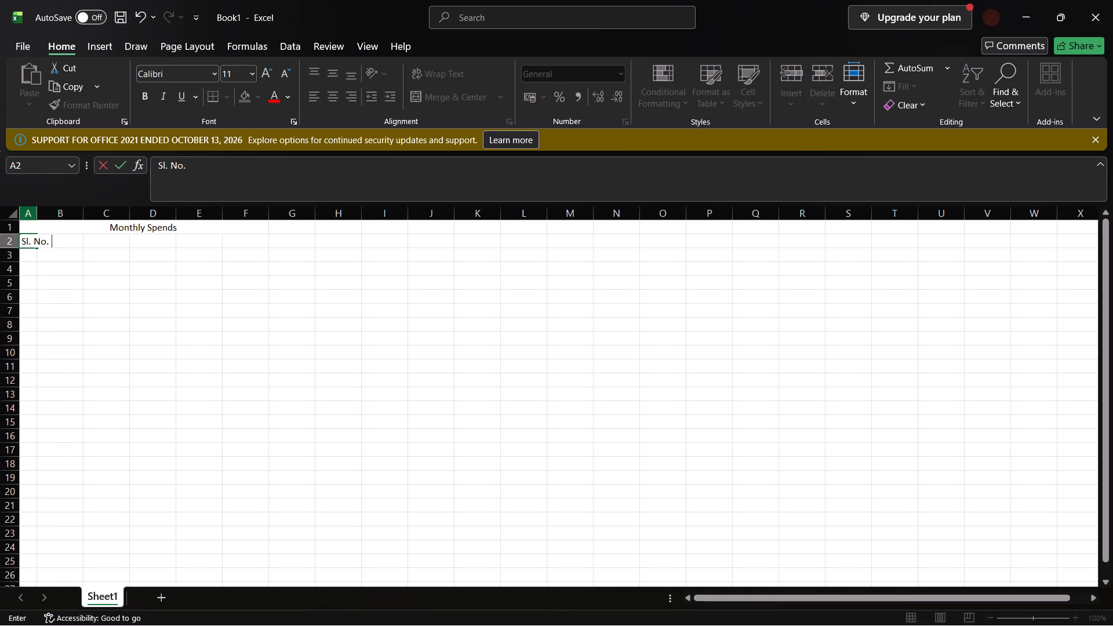
Wrap the text in column A, make row 2 tall enough for two lines, and widen column A to about 5.00.
click(37, 216)
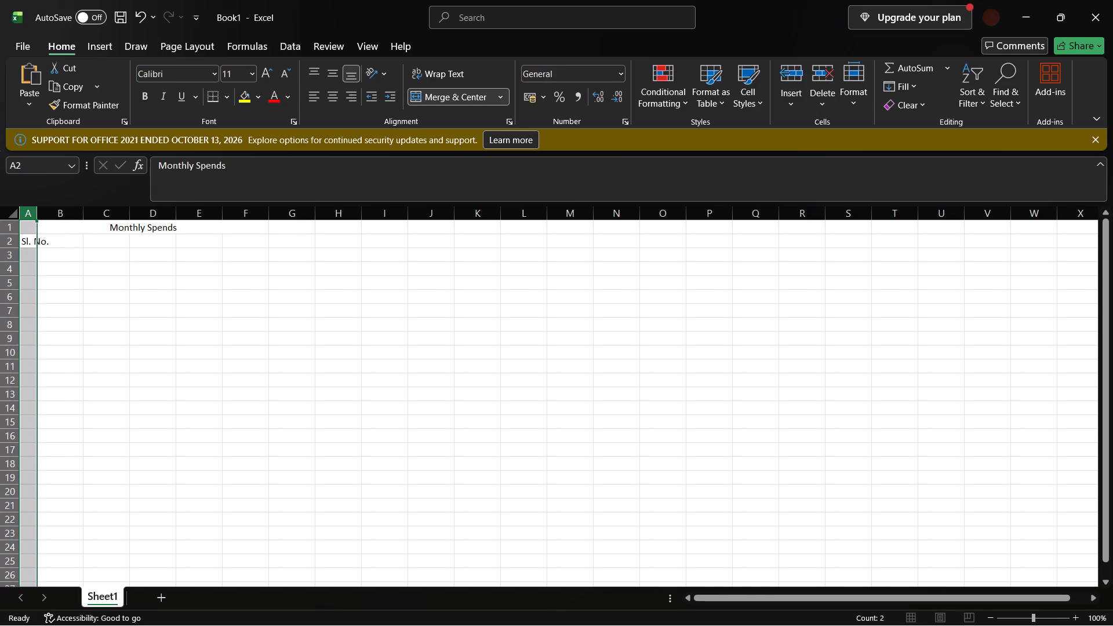
drag(14, 247, 14, 253)
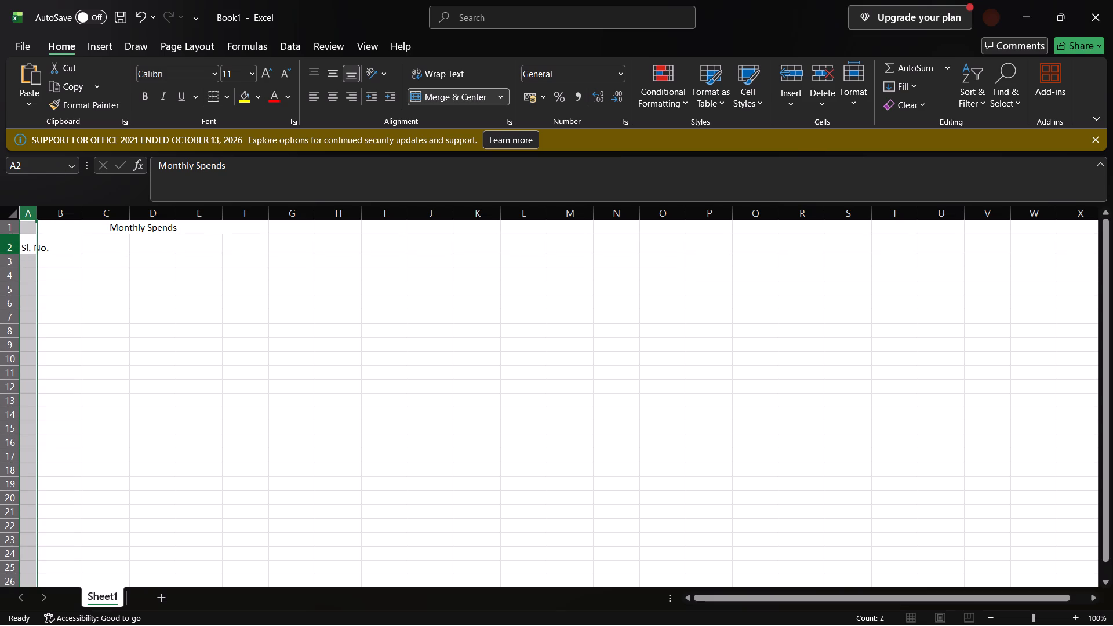
drag(37, 212, 45, 210)
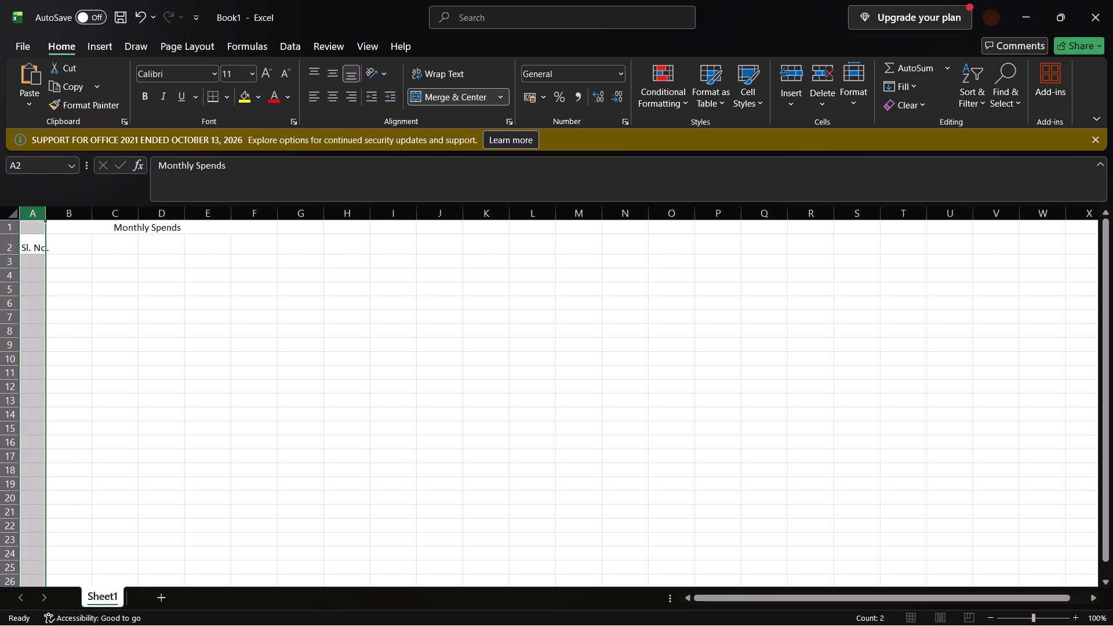
click(417, 76)
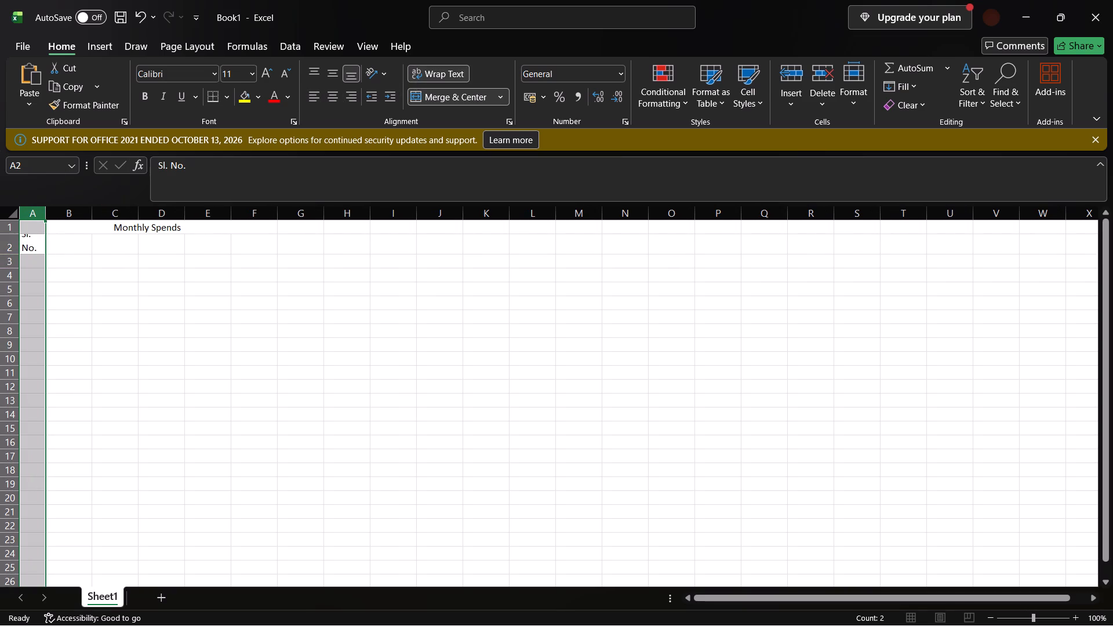
drag(8, 253, 8, 259)
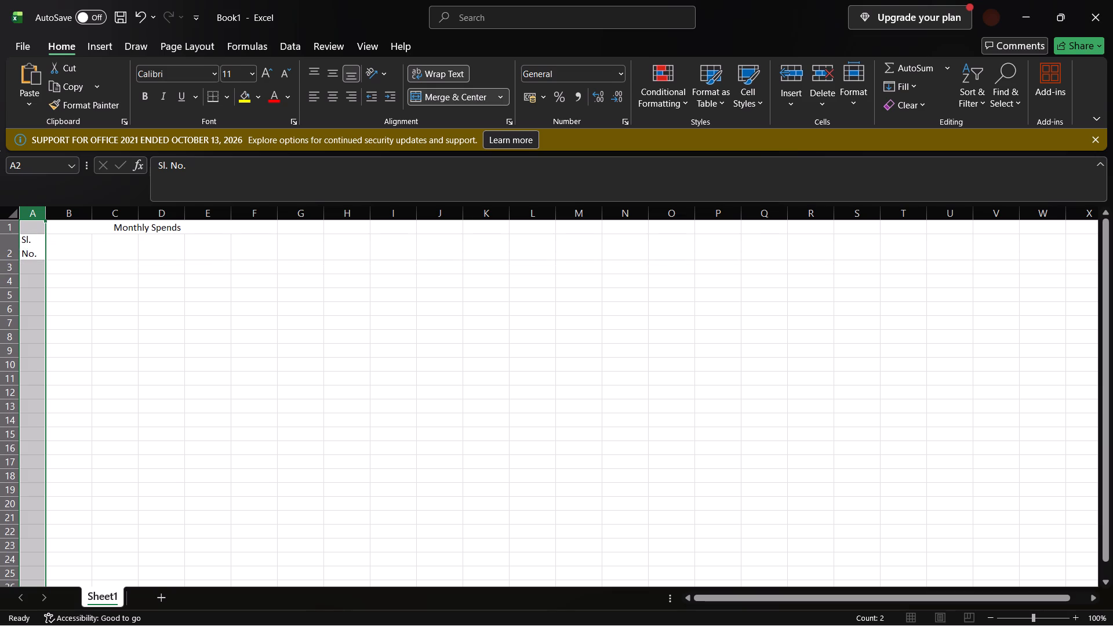
click(45, 213)
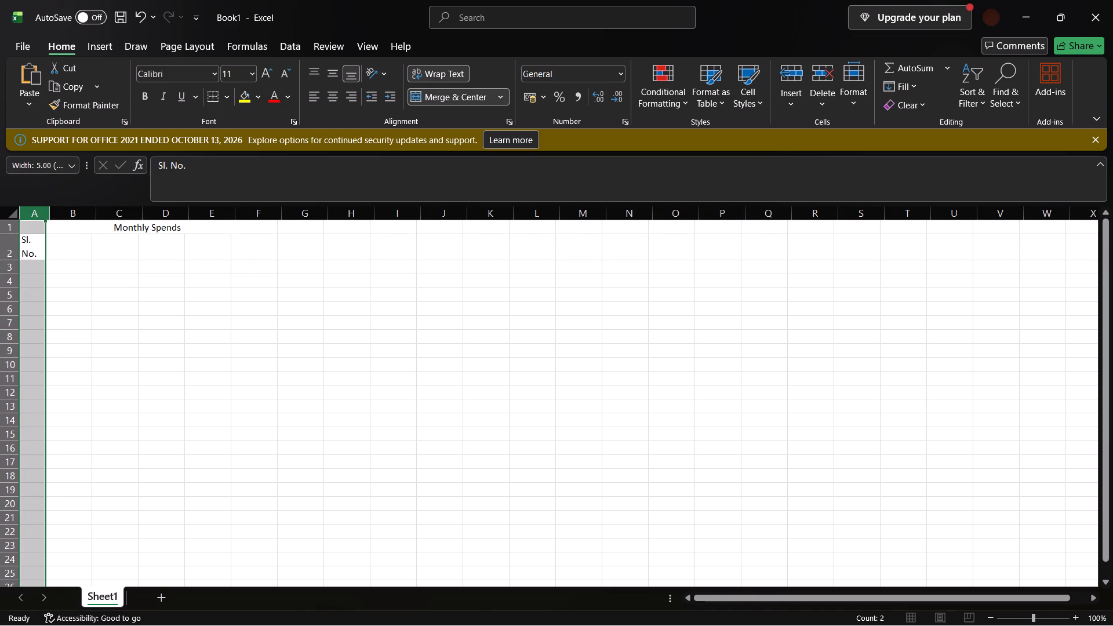
Center the cells of columns A to H horizontally and middle-align them vertically, starting from row 1.
drag(33, 227, 360, 581)
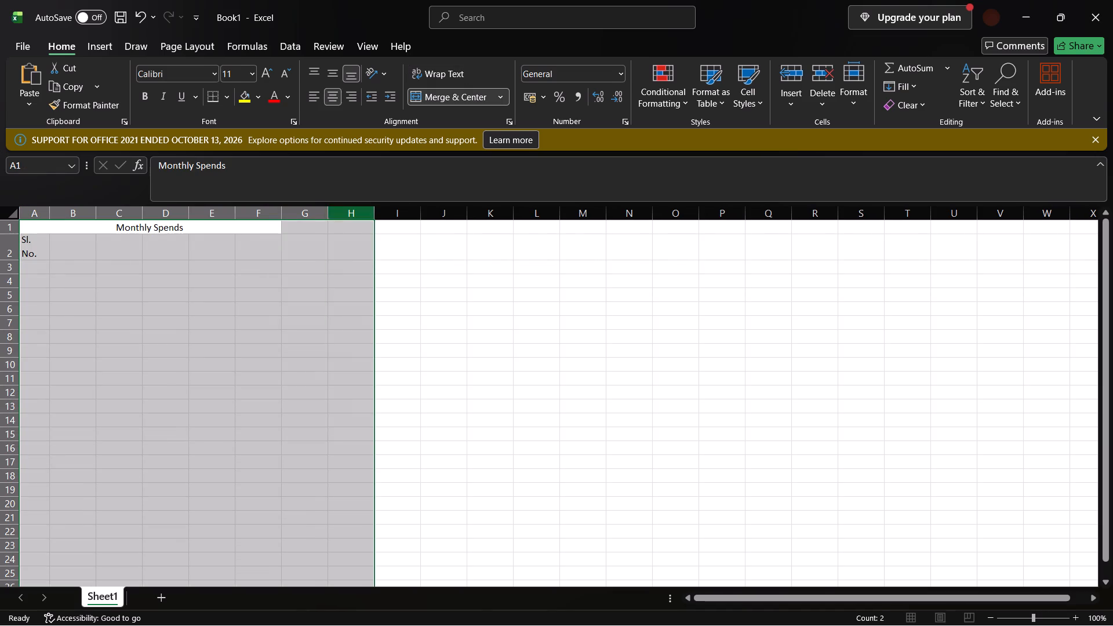
click(329, 96)
click(329, 96)
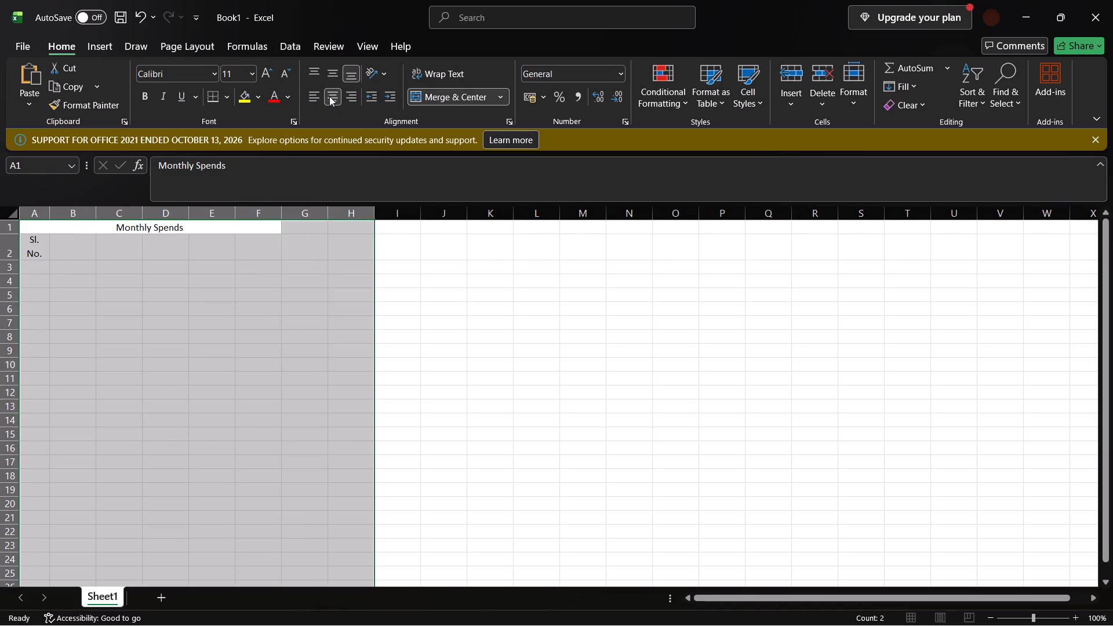
click(329, 71)
click(412, 403)
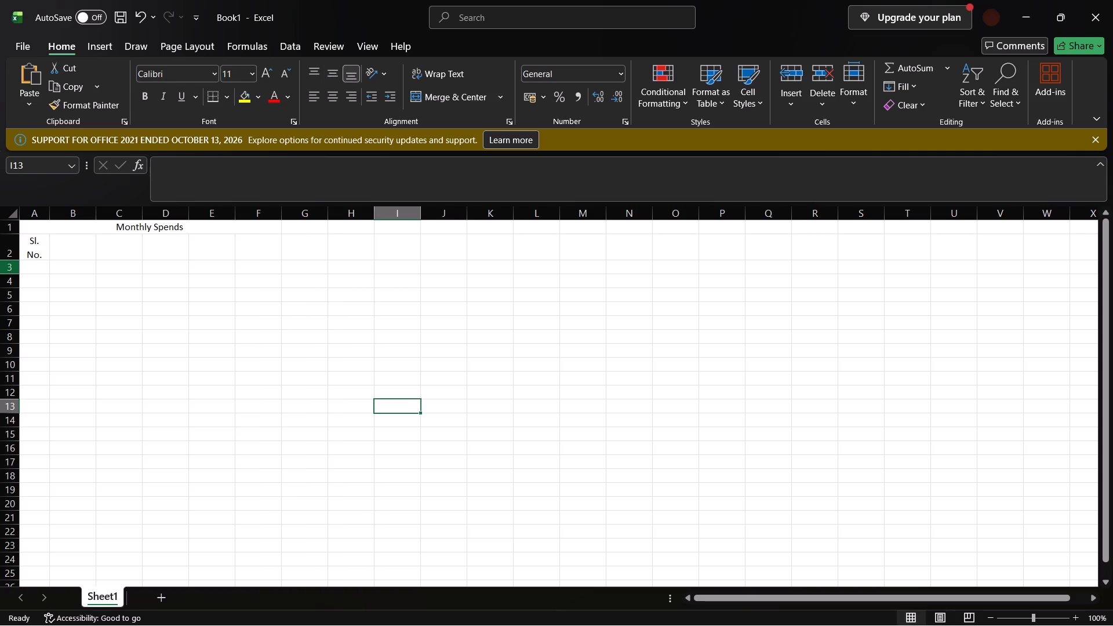
Widen column B slightly and enter the header "Where Spend" in cell B2.
click(45, 264)
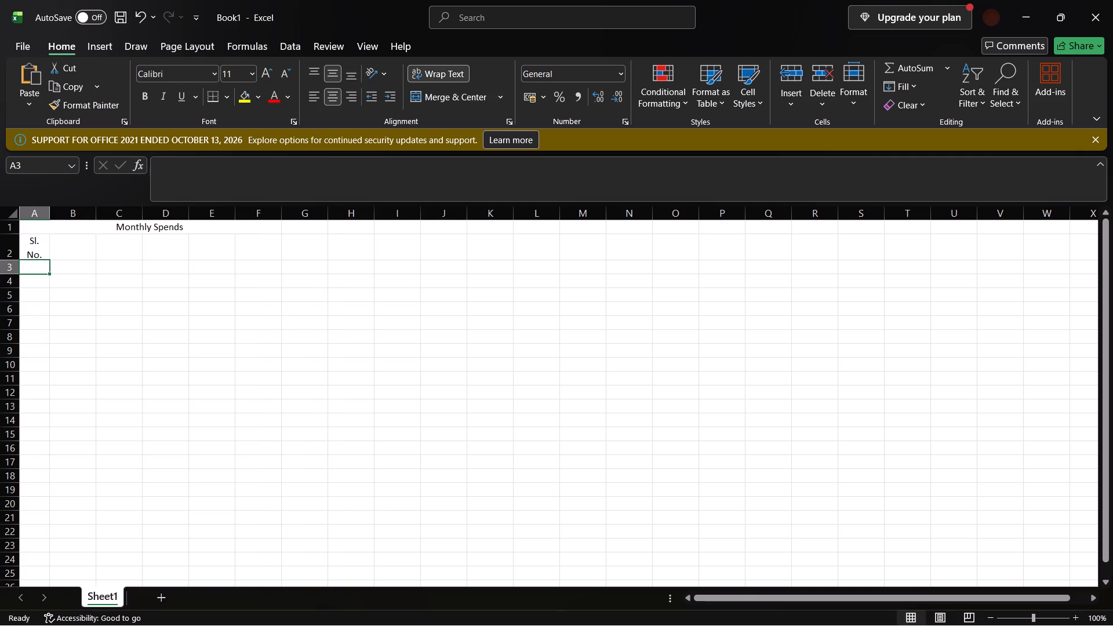
drag(96, 212, 113, 213)
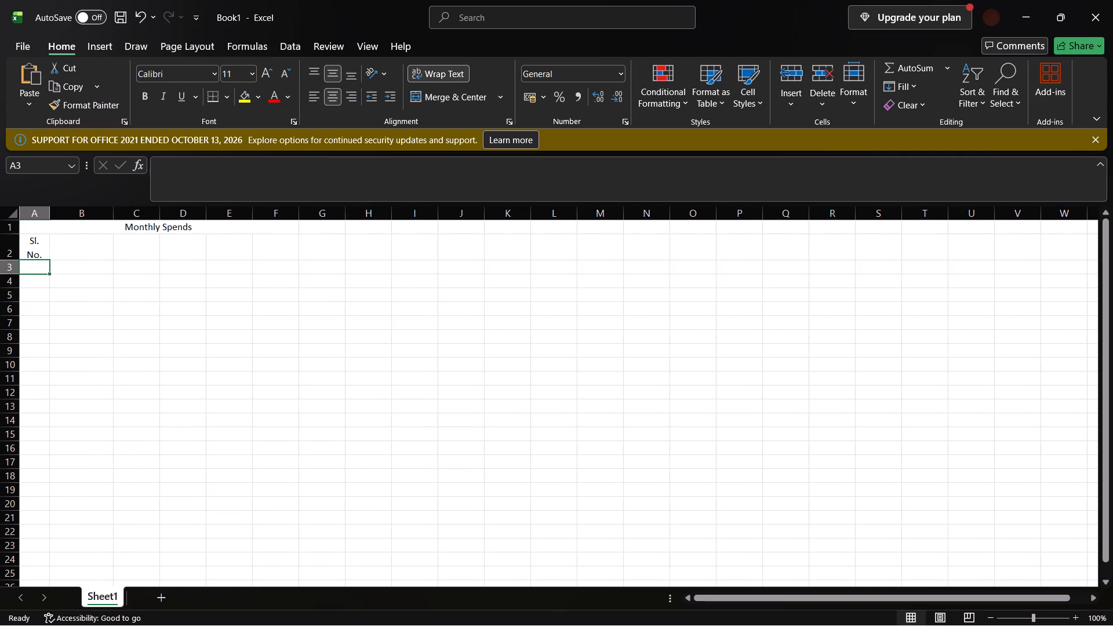
click(81, 246)
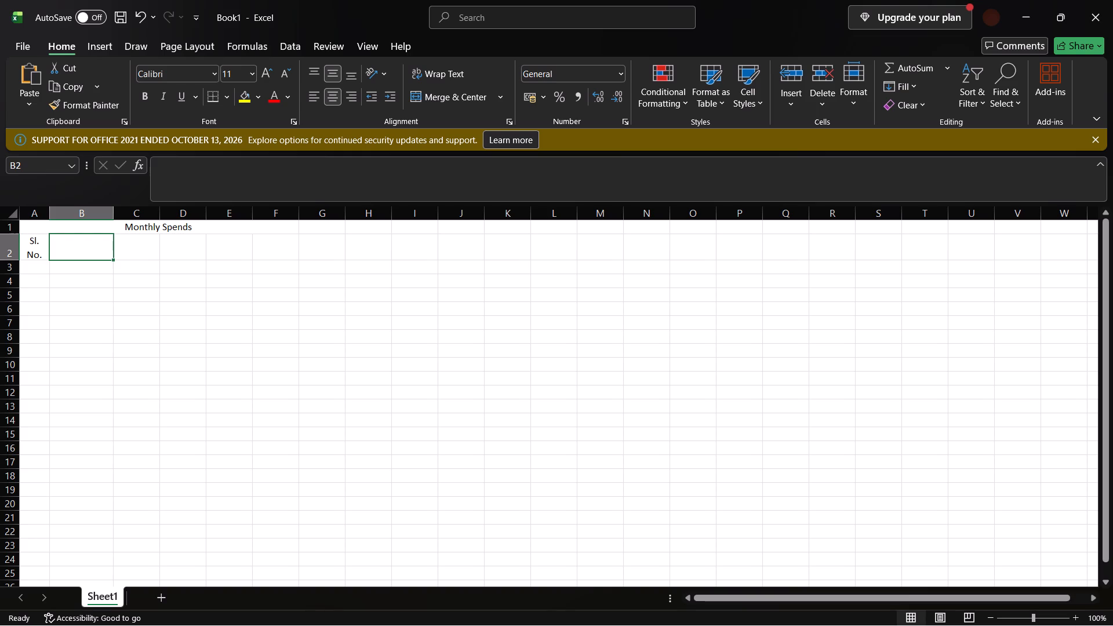
text(Where Spend)
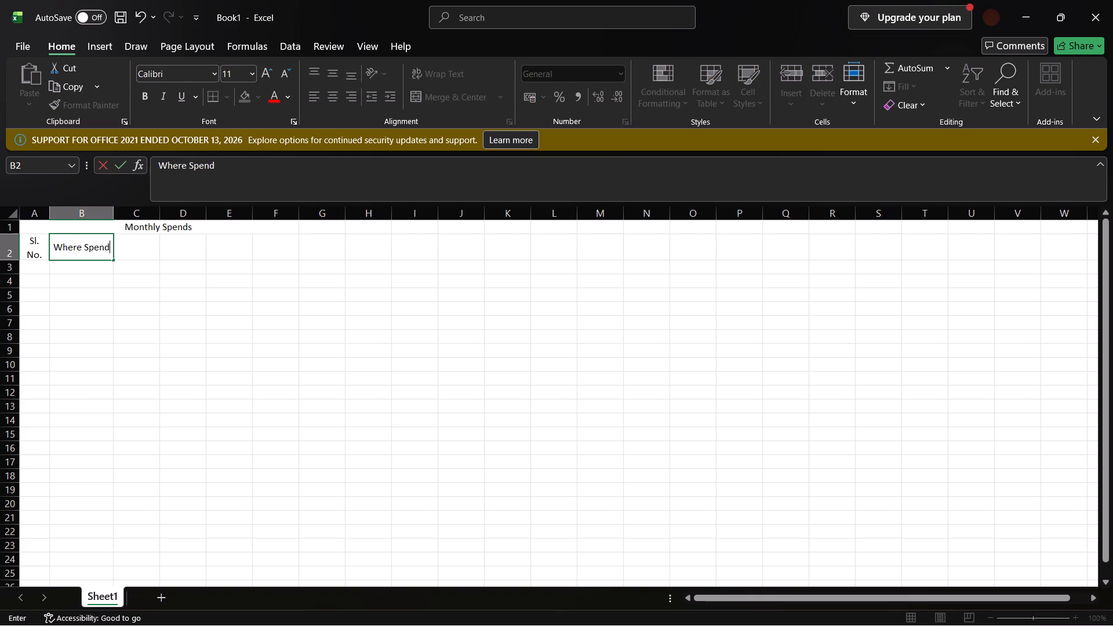
key(Right)
Enter the header "Amount Spend" in cell C2 and widen columns B and C to fit their headers.
key(space)
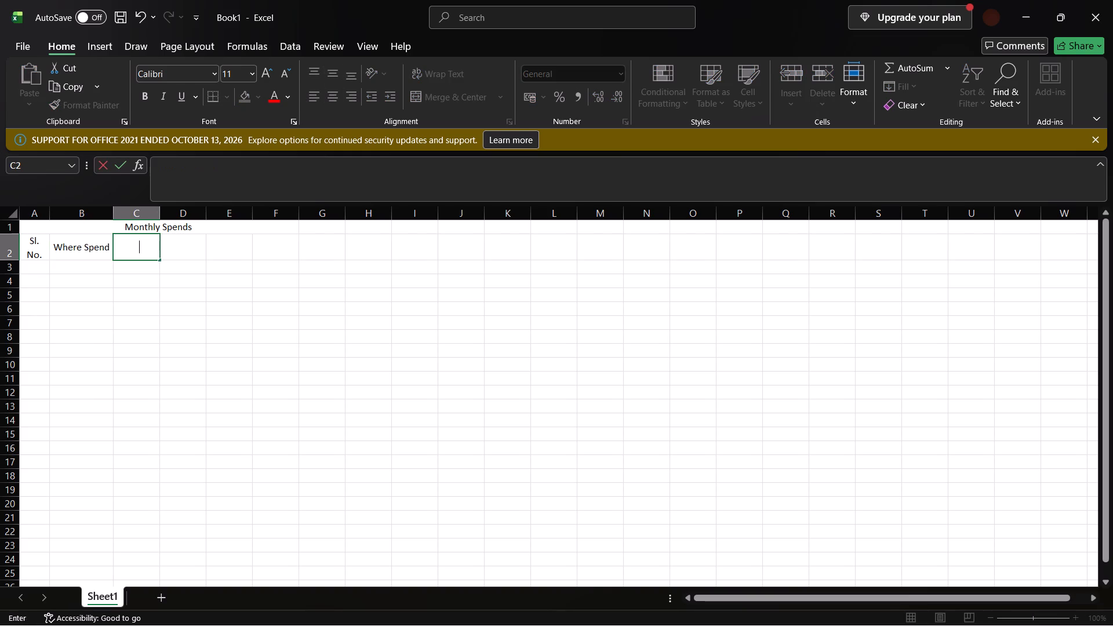
text(AM)
key(BackSpace)
text(mount)
key(space)
text(Spe)
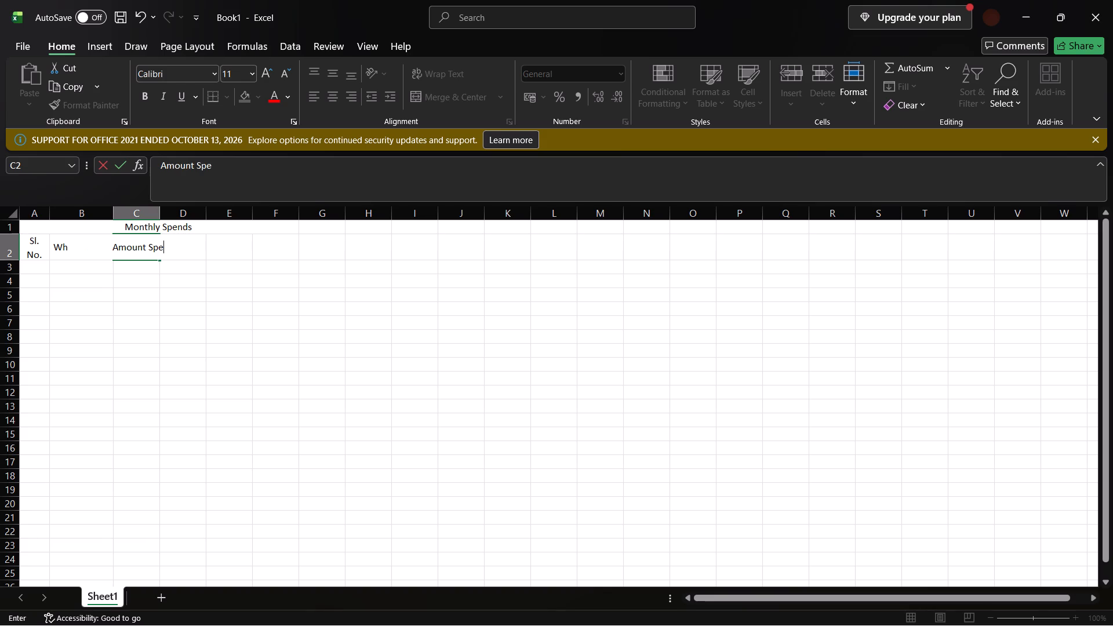
text(nd)
click(144, 361)
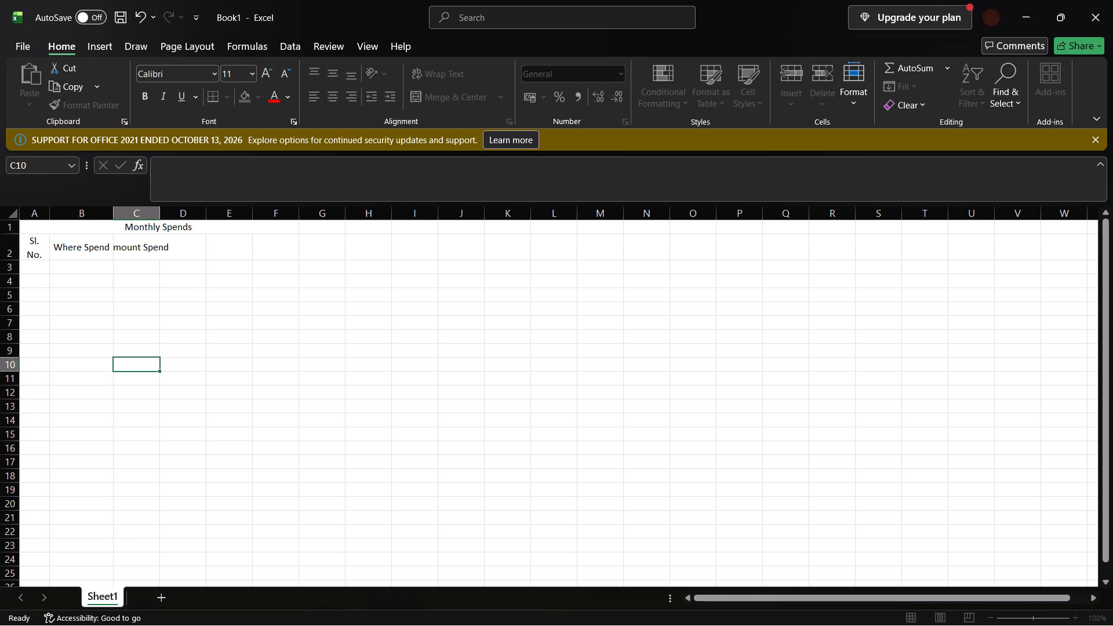
drag(110, 208, 123, 208)
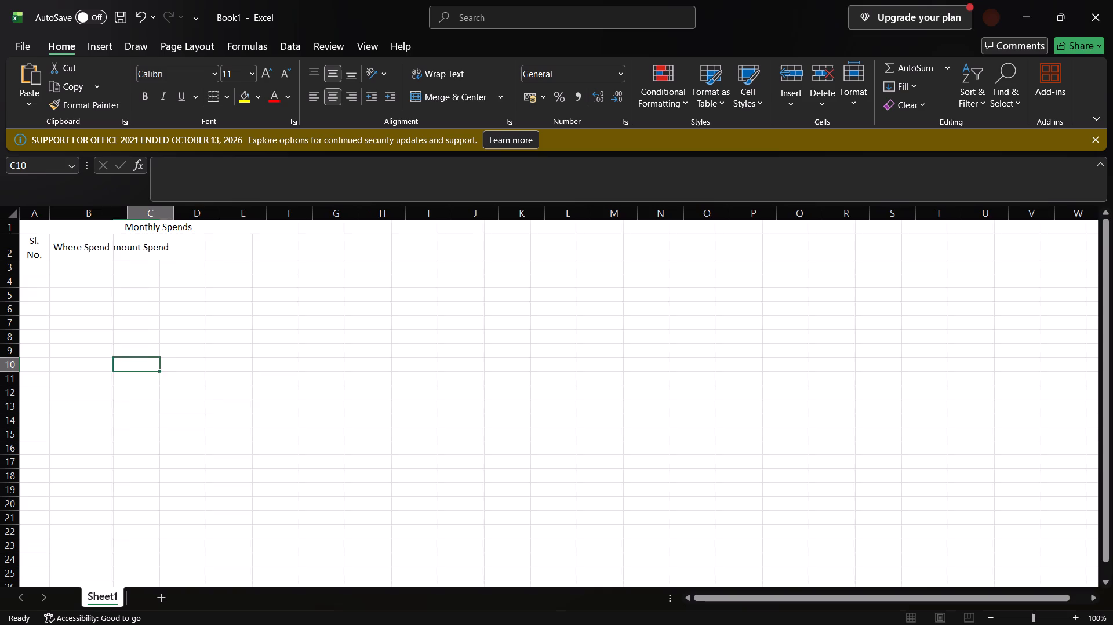
drag(174, 210, 220, 206)
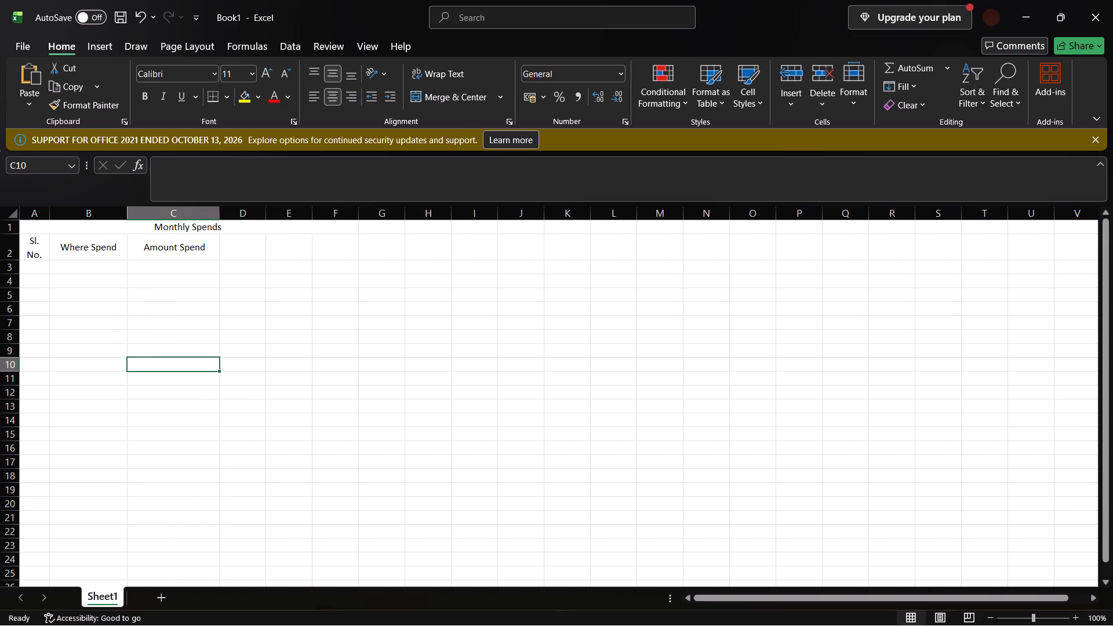
Unmerge the "Monthly Spends" title from A1:F1, and merge and center it across A1:C1 only.
click(257, 231)
click(435, 97)
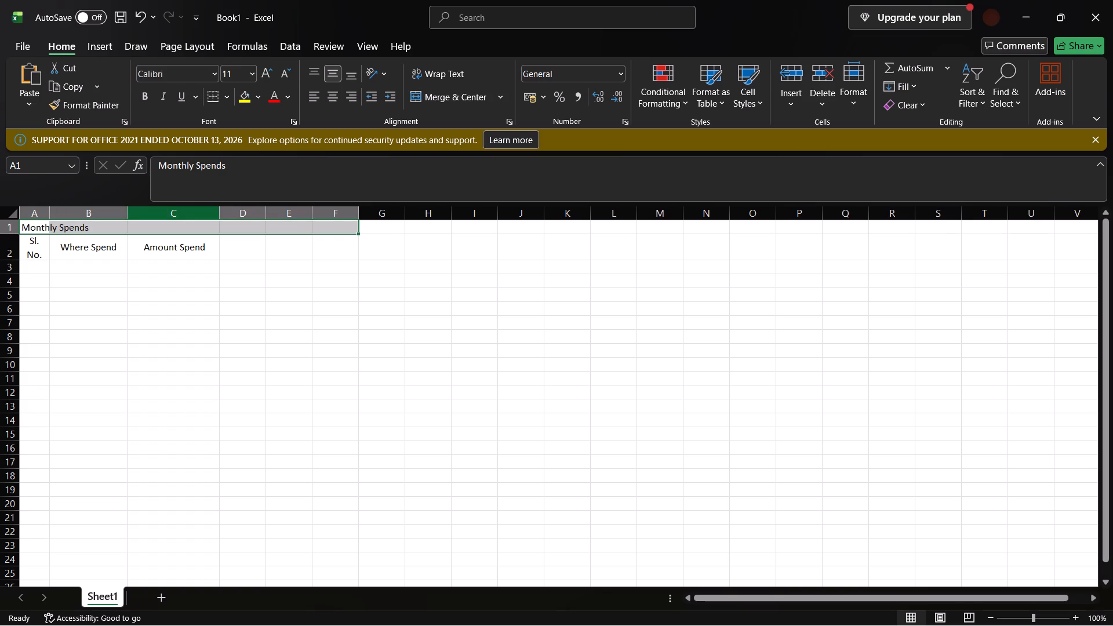
drag(41, 230, 169, 223)
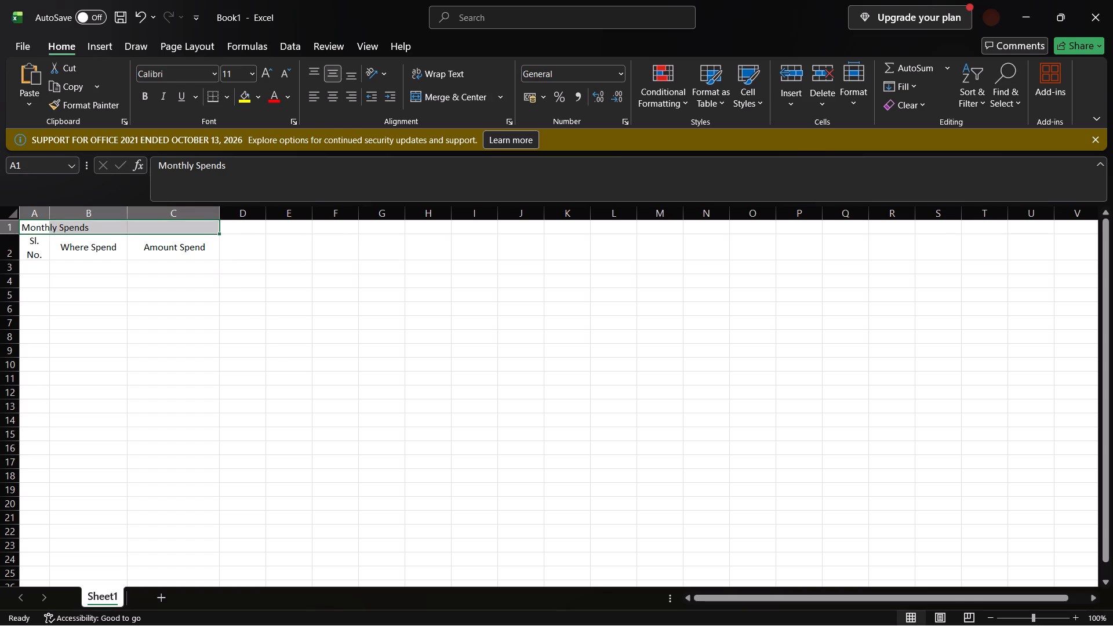
click(438, 93)
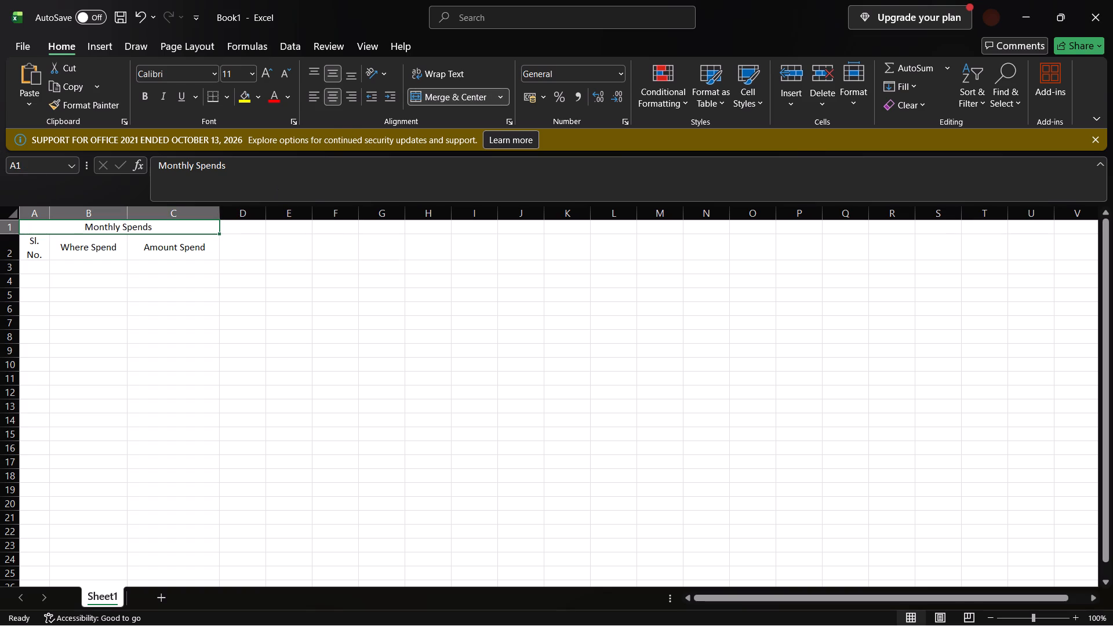
click(250, 340)
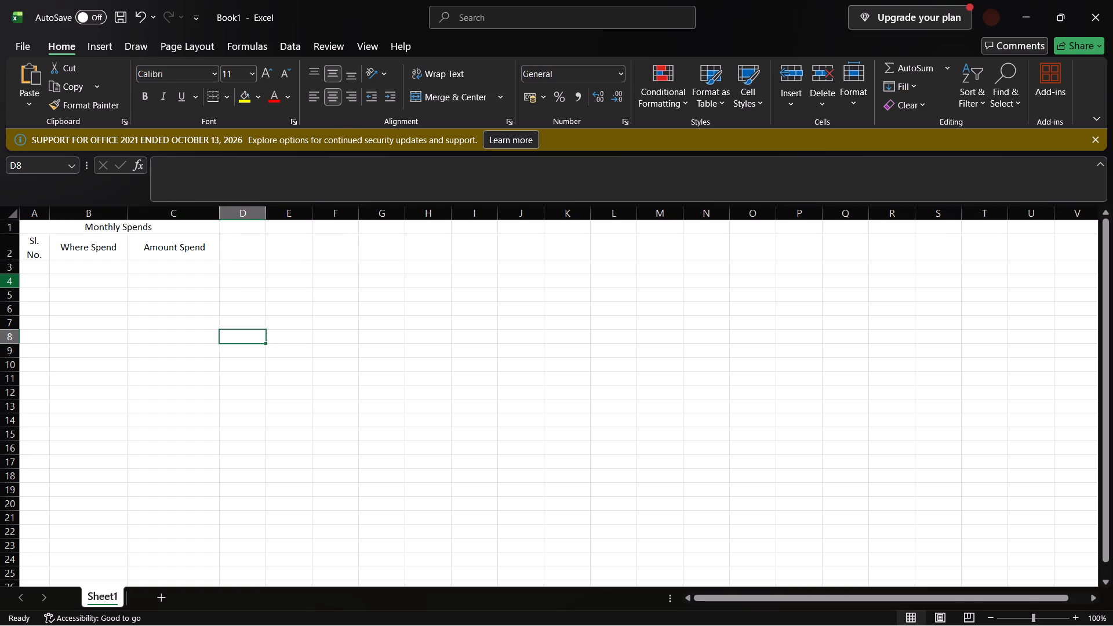
Increase the height of row 3 and widen columns B and C further for the spending entries.
drag(13, 271, 13, 278)
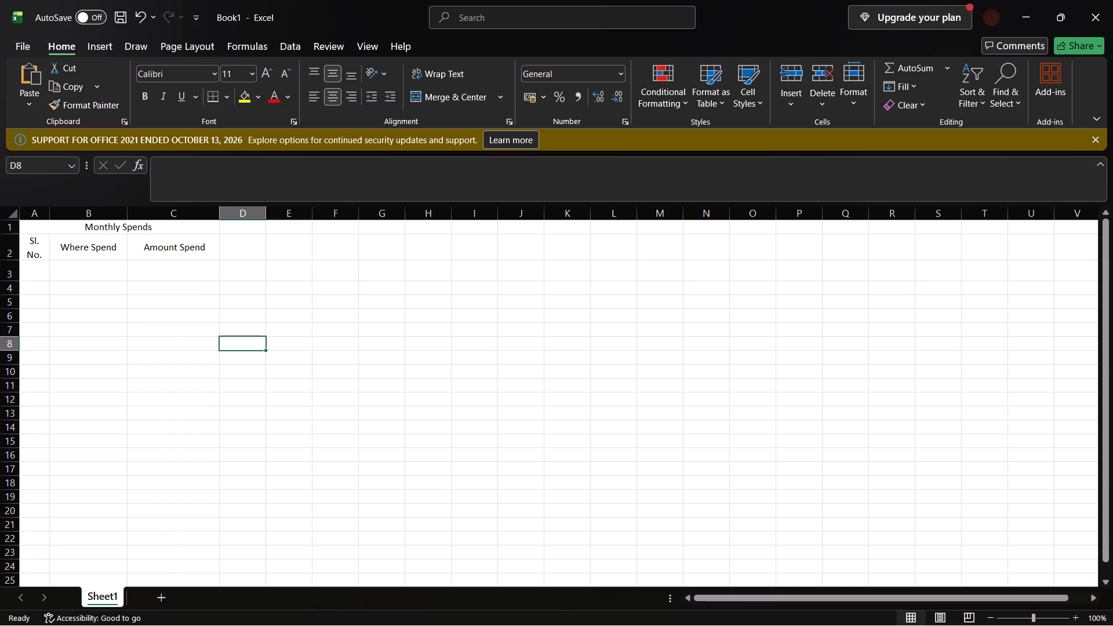
drag(128, 211, 173, 208)
drag(263, 216, 302, 206)
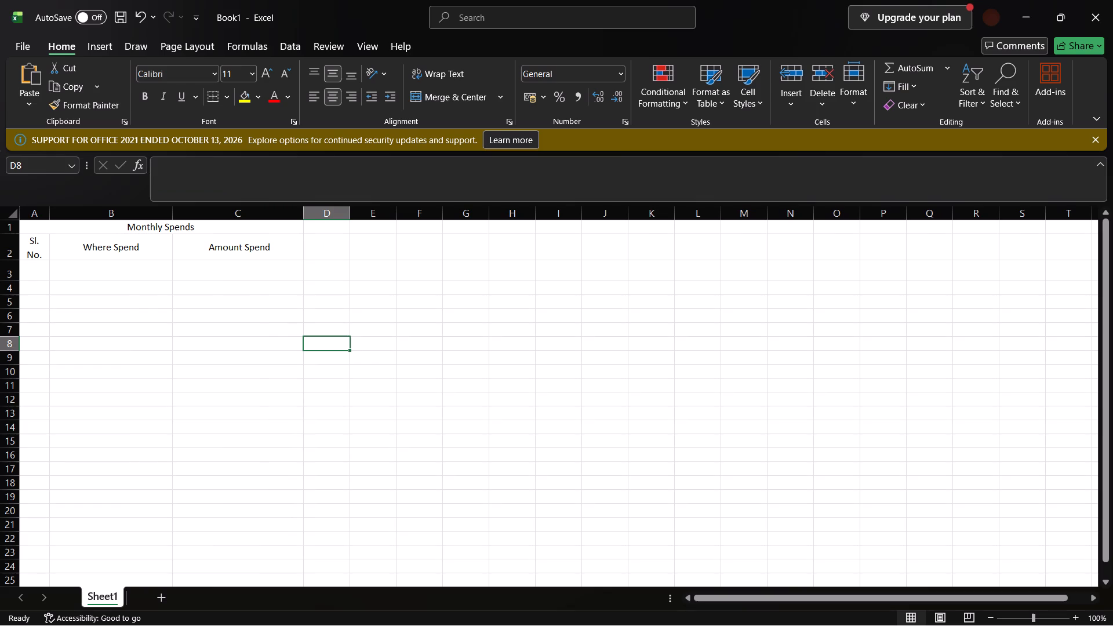
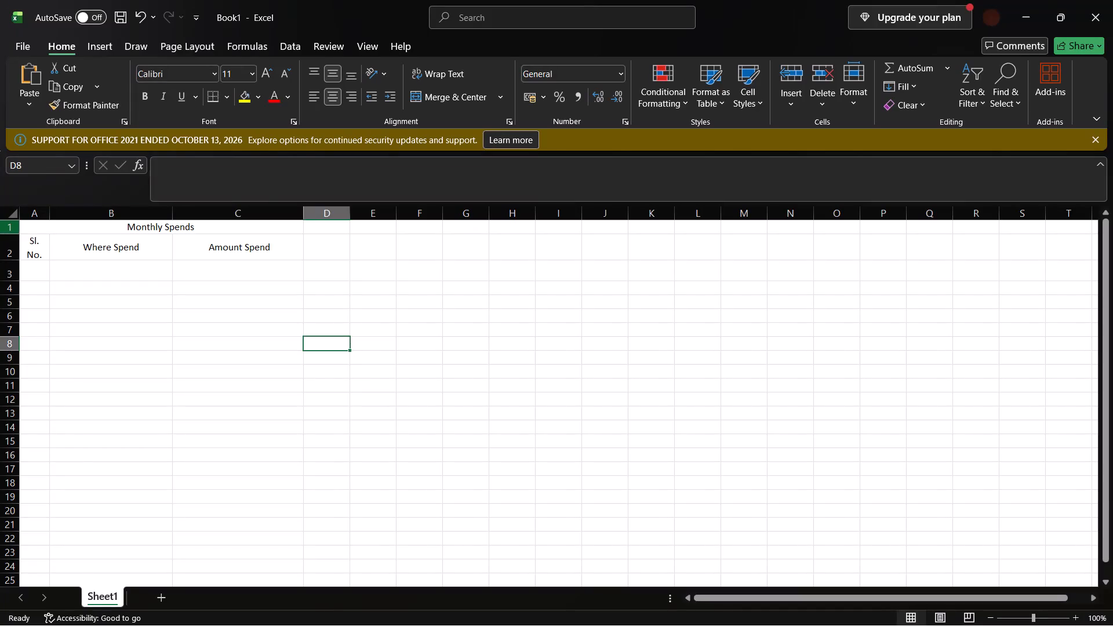
Fill row 3 with serial number 1, "Rent" as the spend and 3250 as the amount.
click(38, 275)
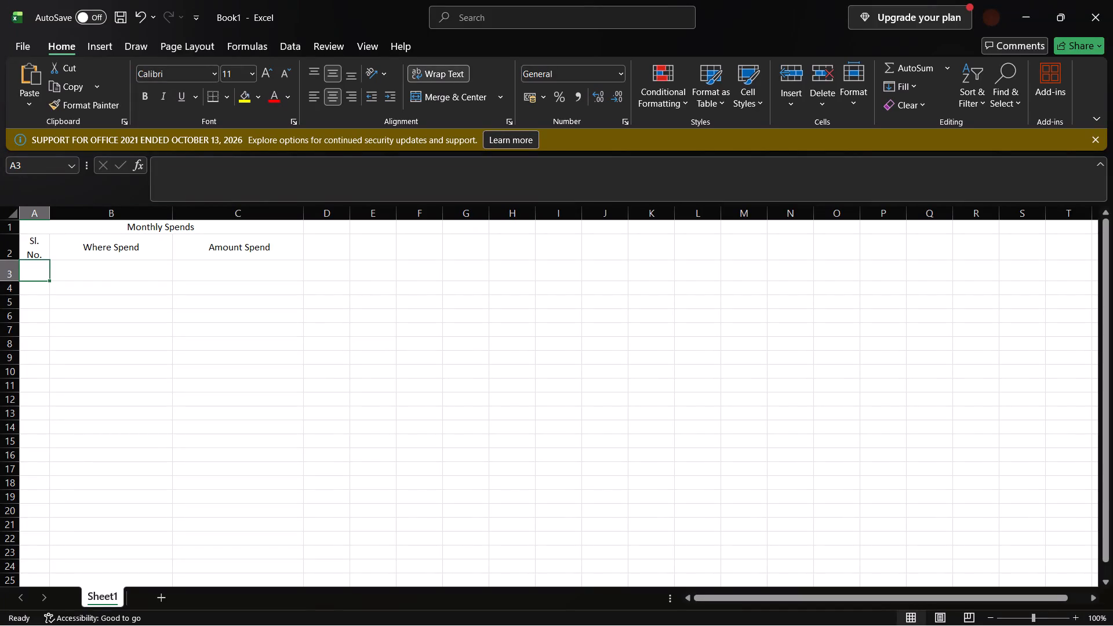
text(1.)
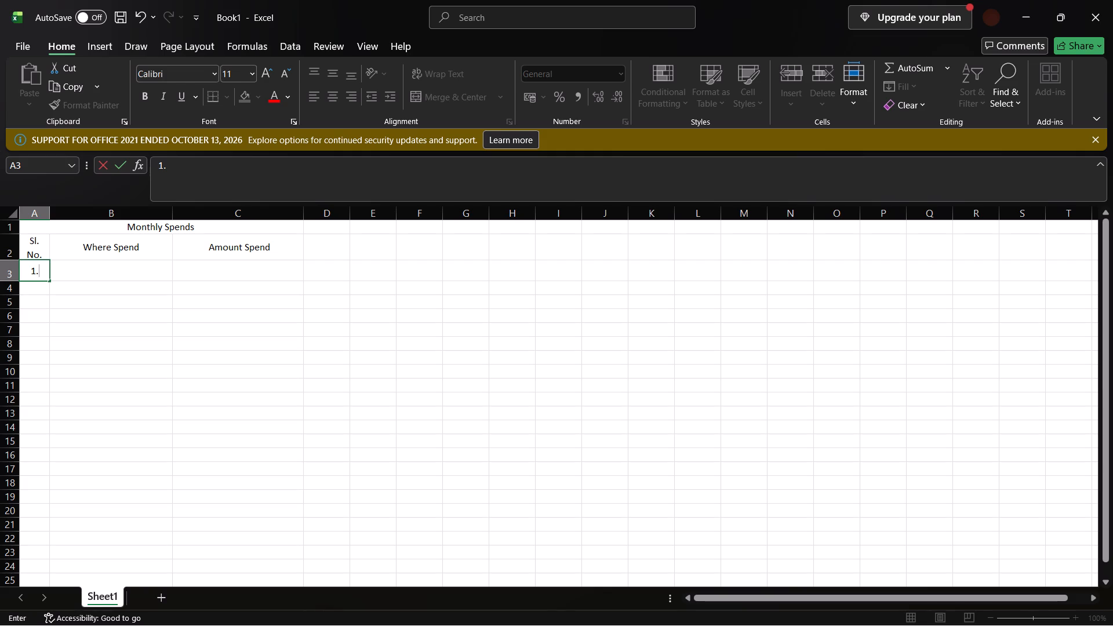
key(Right)
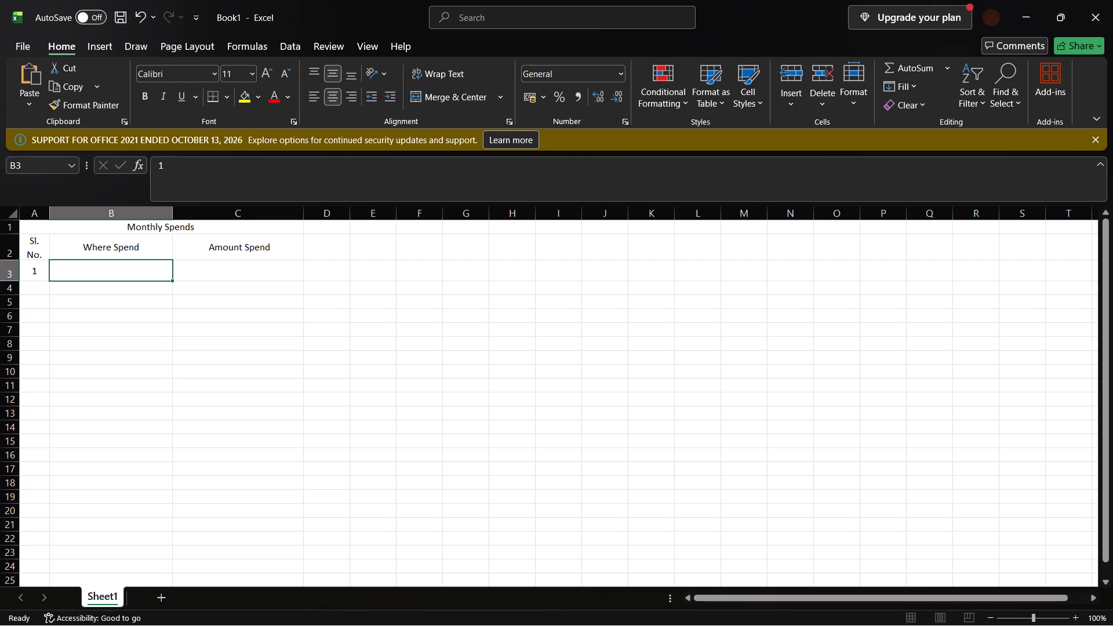
text(Ren)
key(t)
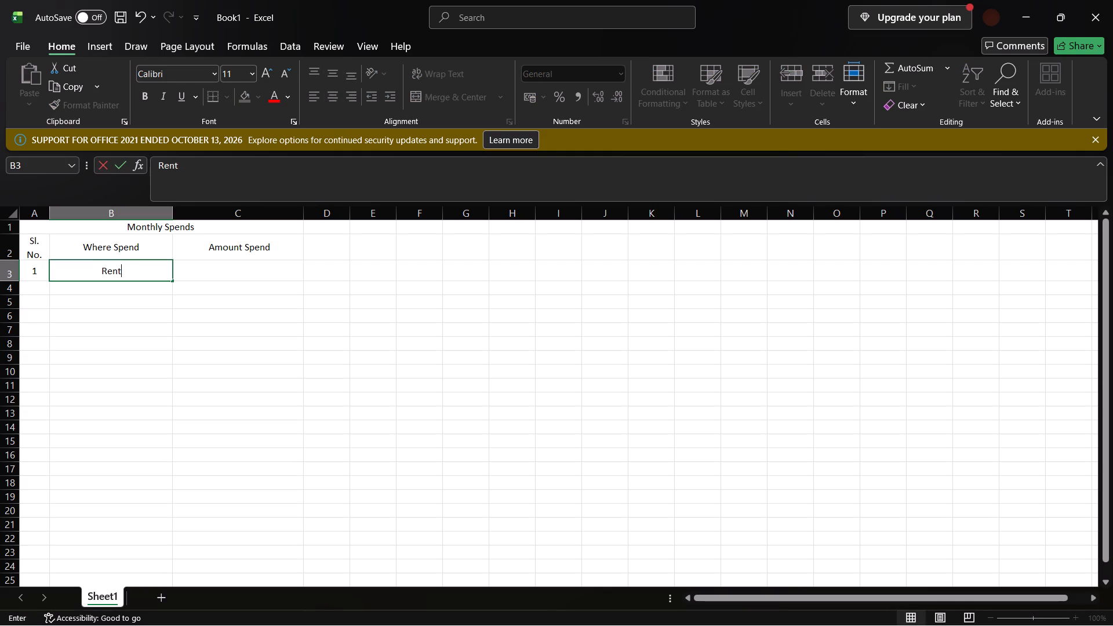
key(Right)
text(3250)
key(Down)
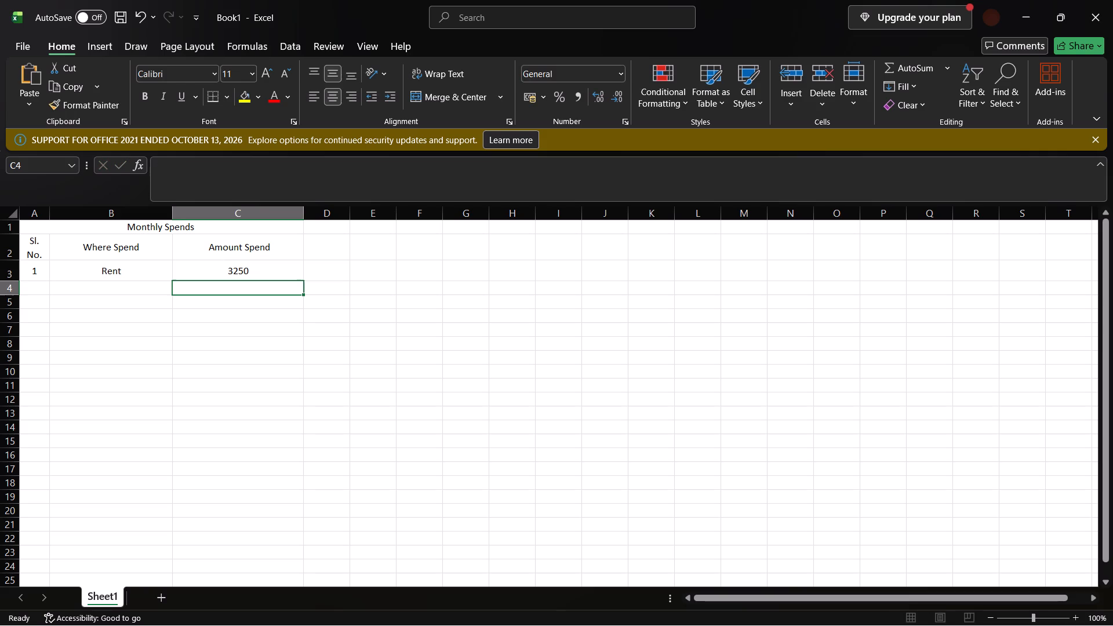
Fill row 4 with serial number 2, "Electricity Bill" as the spend and "300 (Avg.)" as the amount.
key(Left)
key(Left)
text(2.)
key(Right)
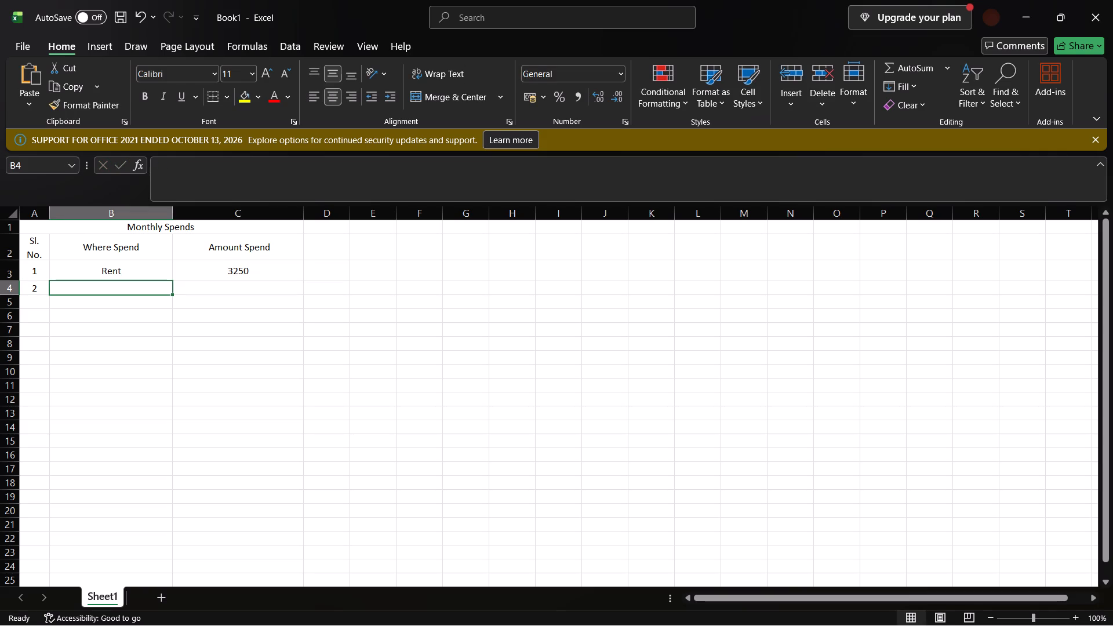
text(Electricity Bill)
key(Right)
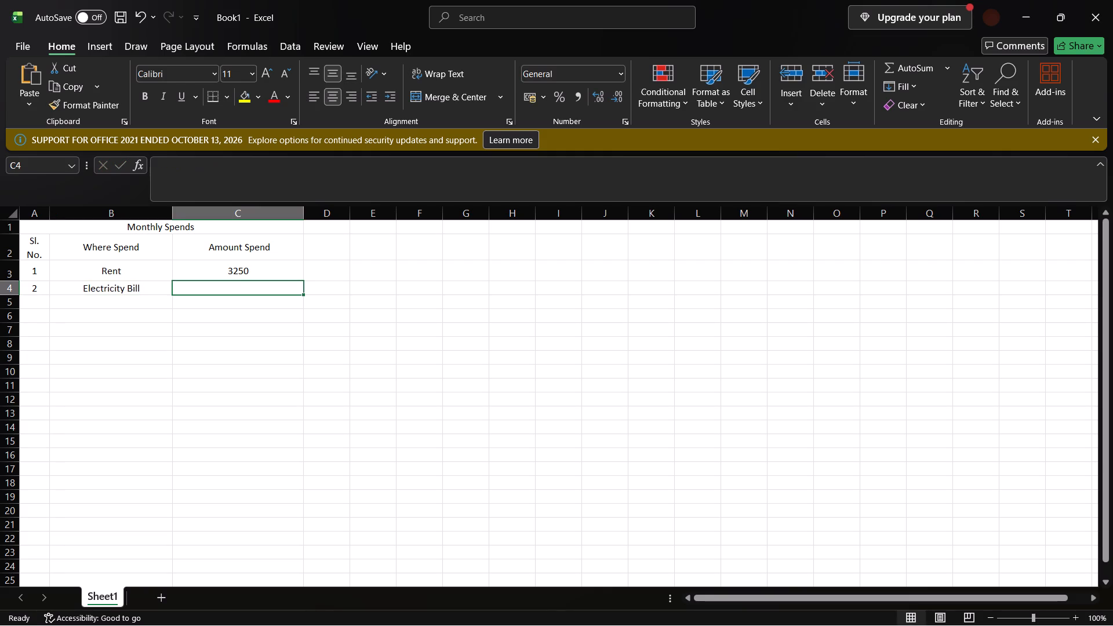
text(300 ()
text(Av)
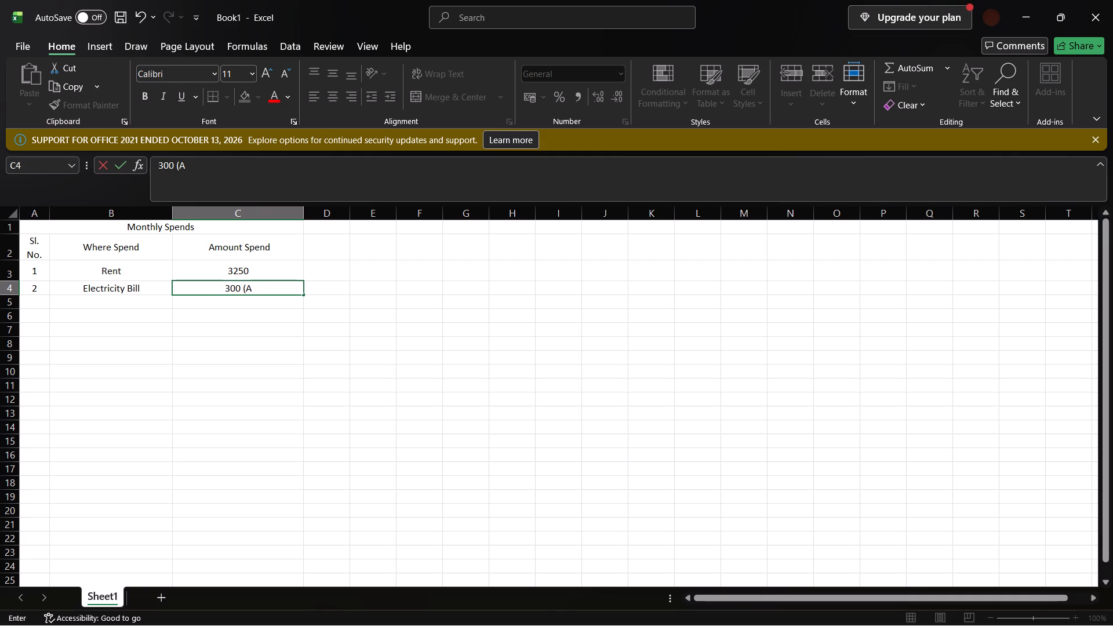
text(g.)
key(shift+parenright)
key(Down)
Enter serial number 3 in cell A5.
key(Left)
key(Left)
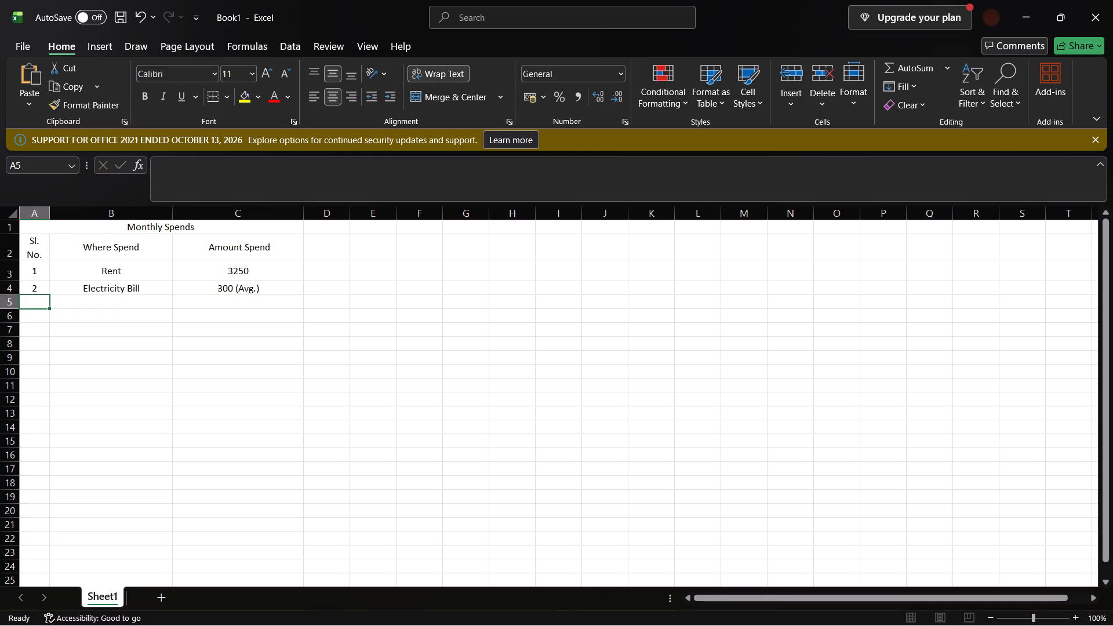
text(Food)
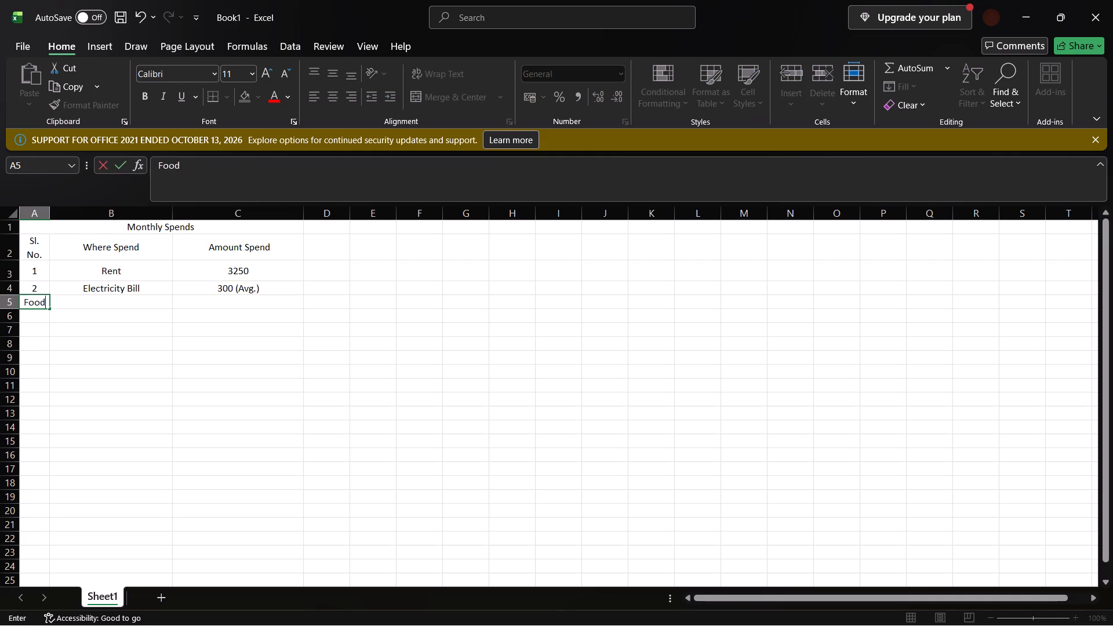
key(BackSpace)
key(BackSpace)
key(BackSpace)
key(BackSpace)
key(3)
key(Right)
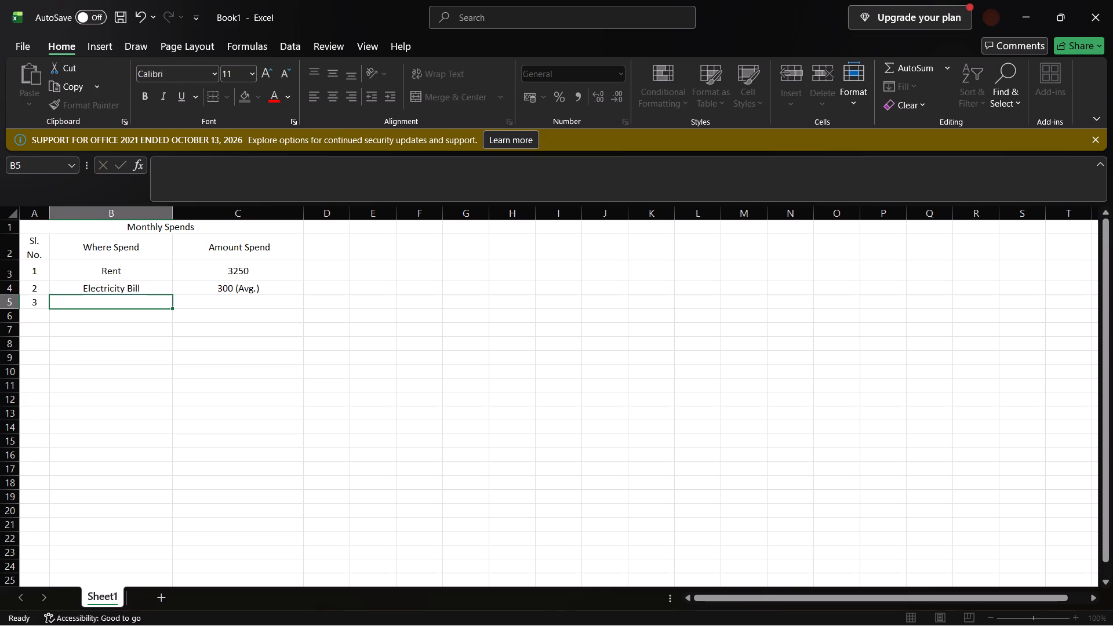
key(Left)
key(period)
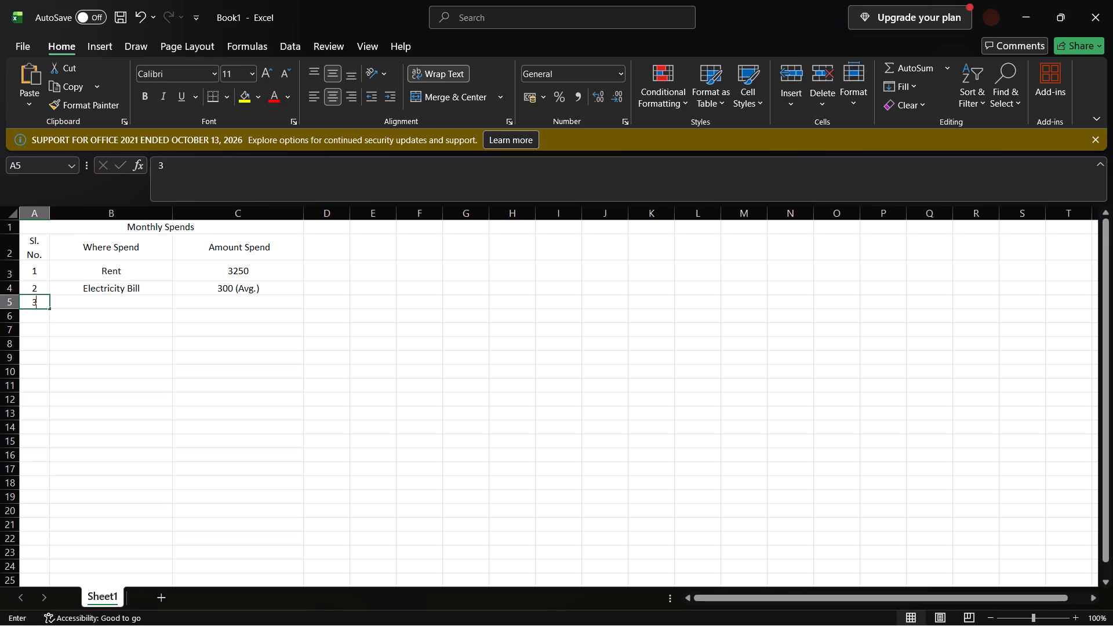
key(BackSpace)
text(3.)
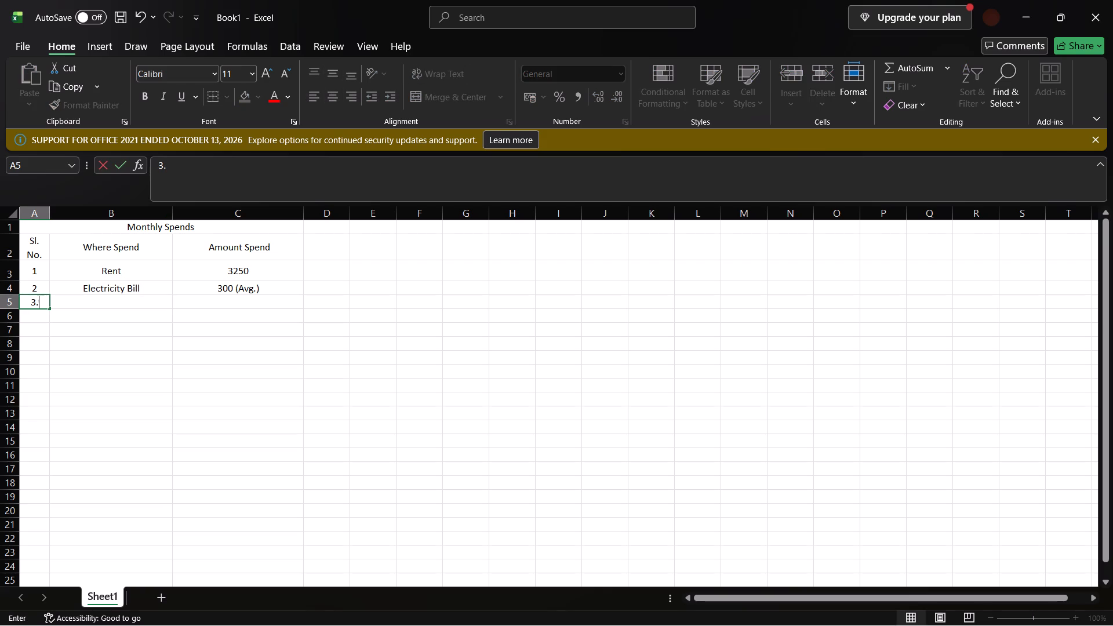
key(Right)
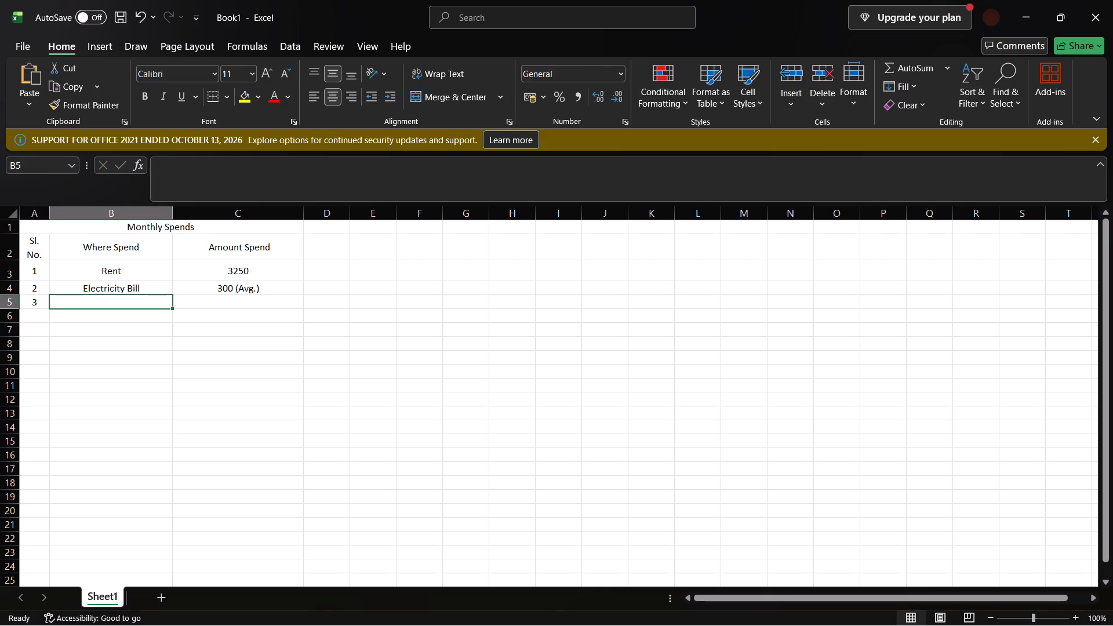
Enter "Rashan/Groceries" as the spend in cell B5.
text(RAsha)
key(BackSpace)
key(BackSpace)
key(BackSpace)
key(BackSpace)
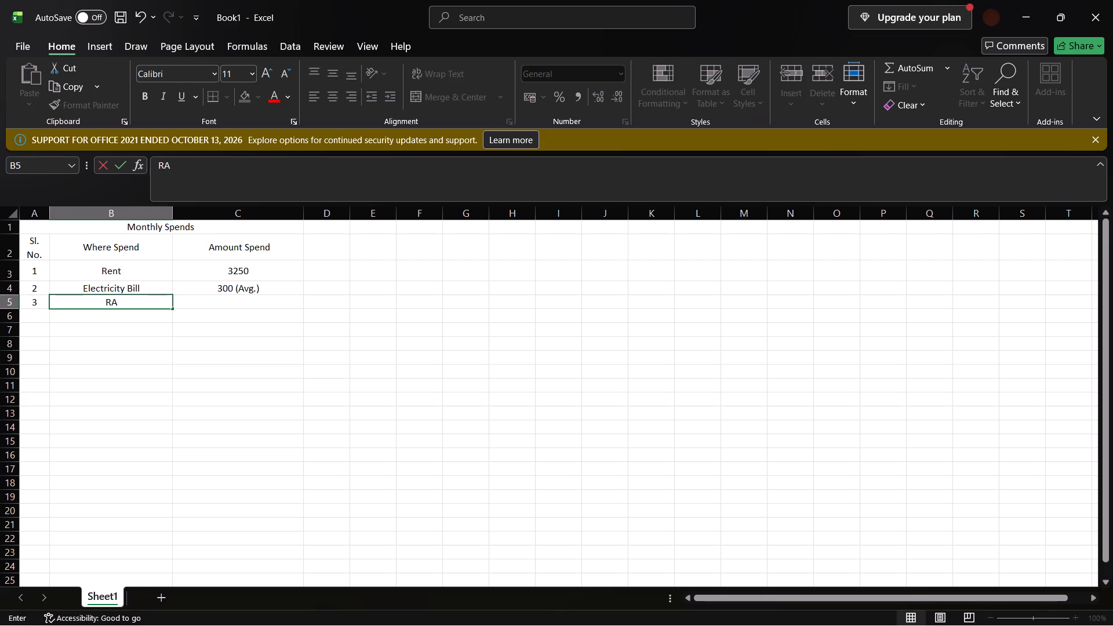
text(ashan)
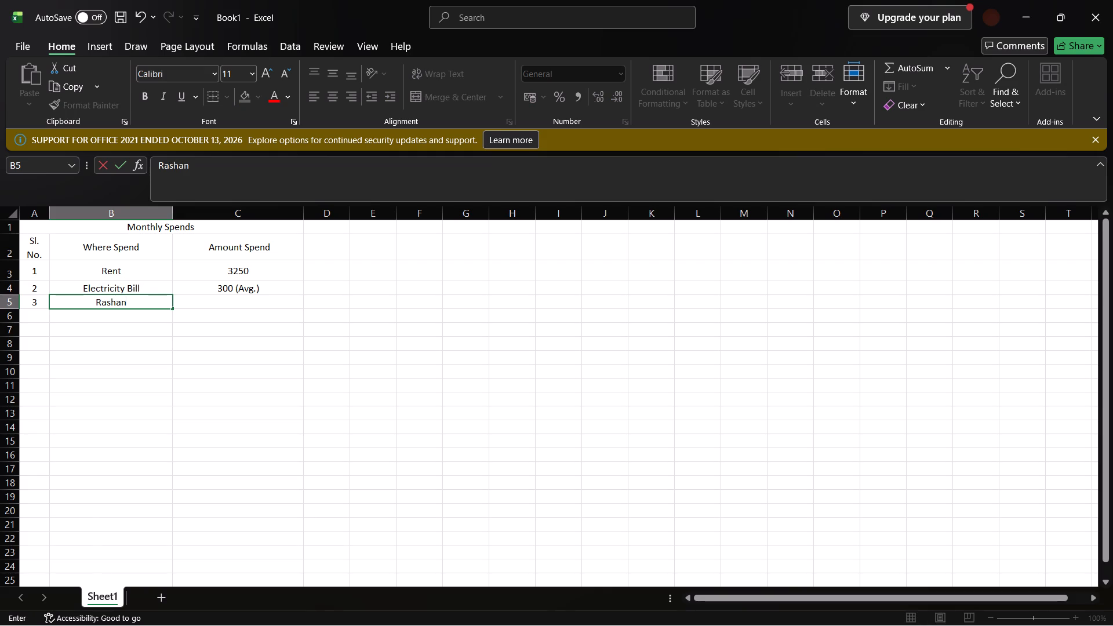
key(shift+question)
key(BackSpace)
text(/)
key(space)
key(BackSpace)
text(Groceries)
key(Right)
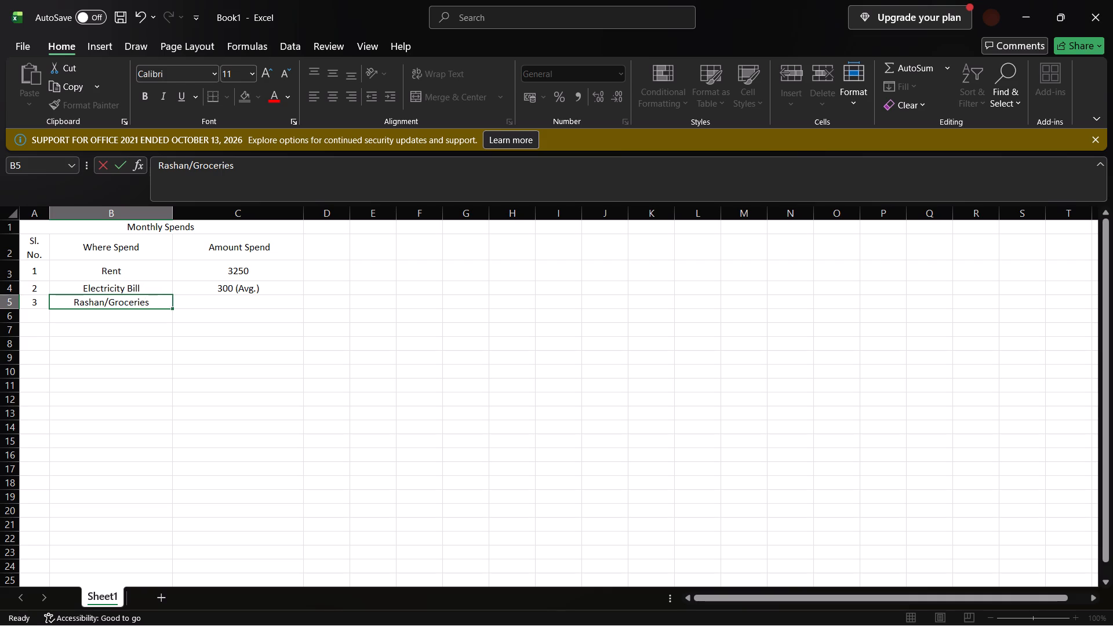
Enter 1300 as the Rashan/Groceries amount in cell C5.
text(1200)
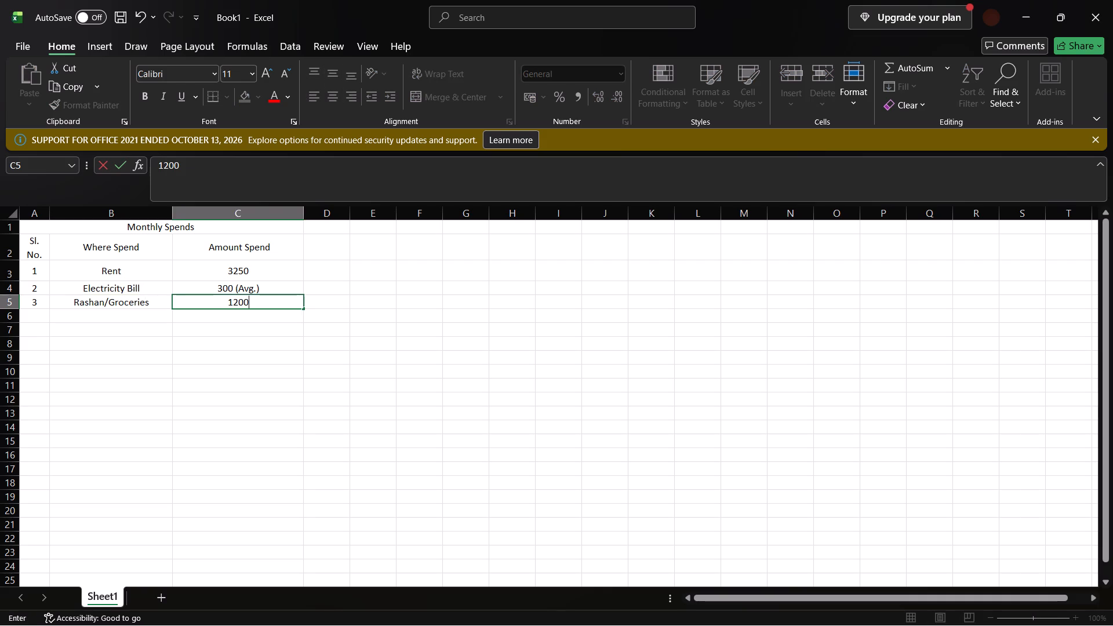
key(BackSpace)
key(BackSpace)
key(BackSpace)
text(300)
key(Down)
Fill row 6 with serial number 3, "Vegetables" as the spend and 300 as the amount.
key(Left)
key(Left)
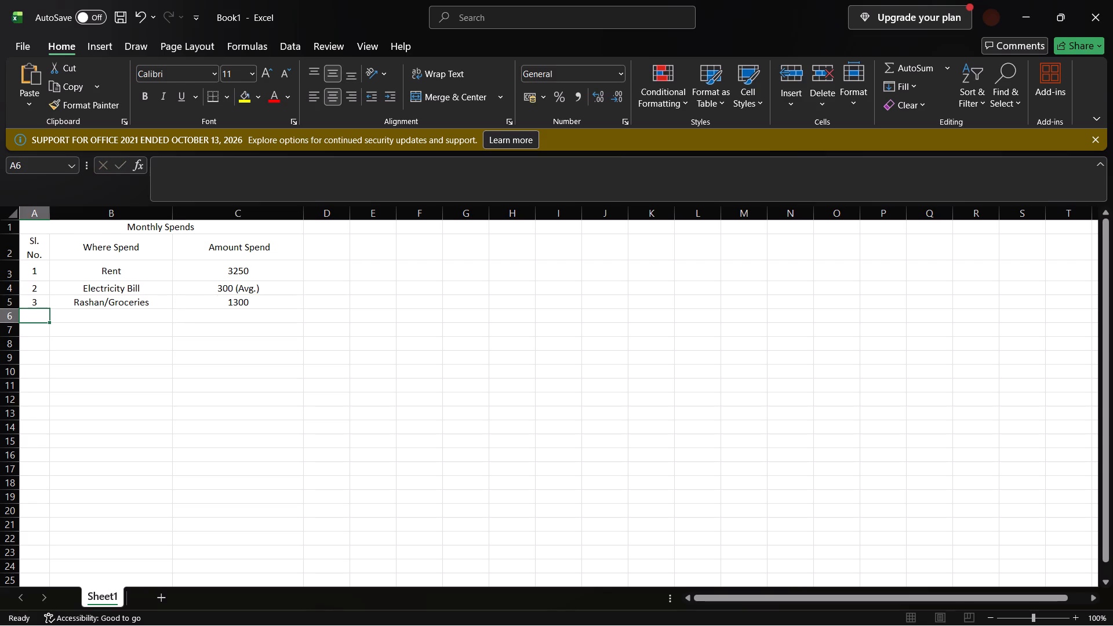
key(3)
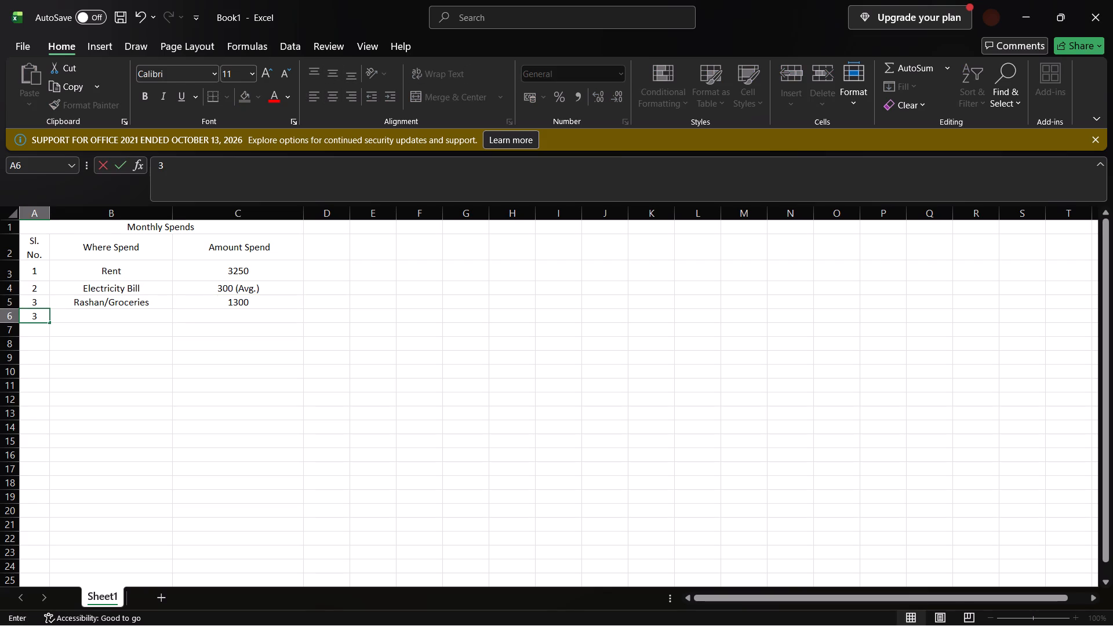
key(Right)
text(Vegetables)
key(Right)
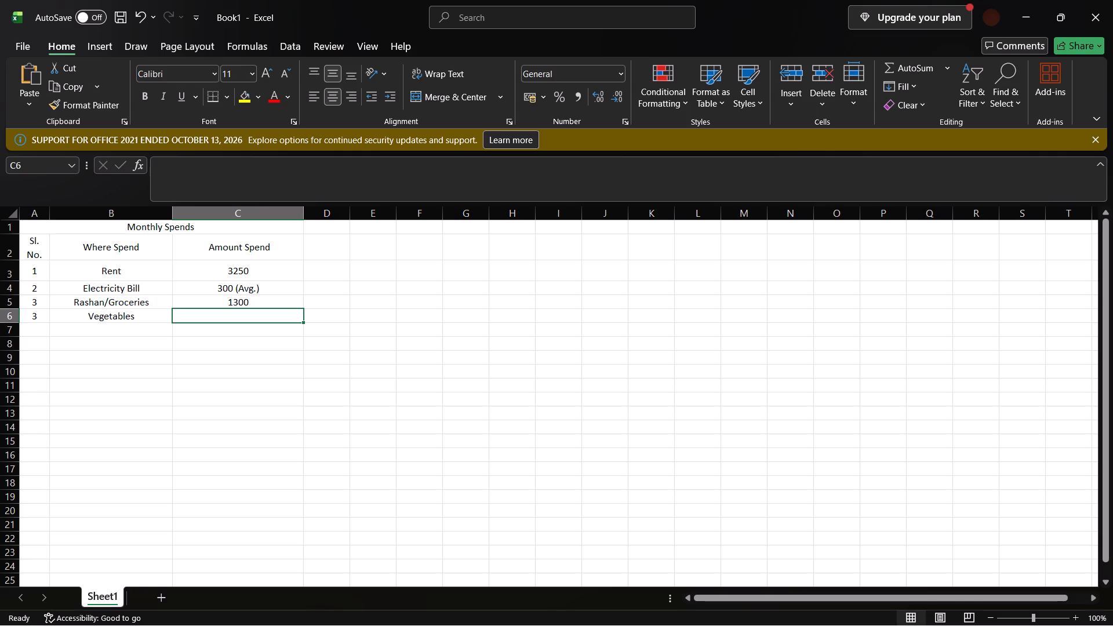
text(300)
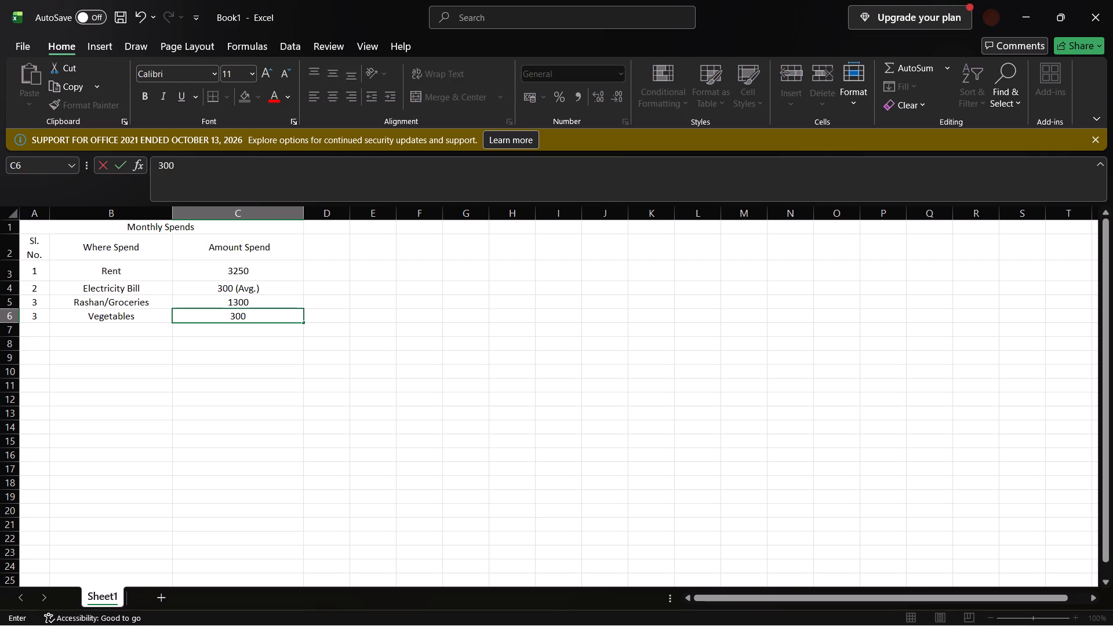
key(Down)
Set the Vegetables amount in cell C6 to 400.
key(Left)
key(Left)
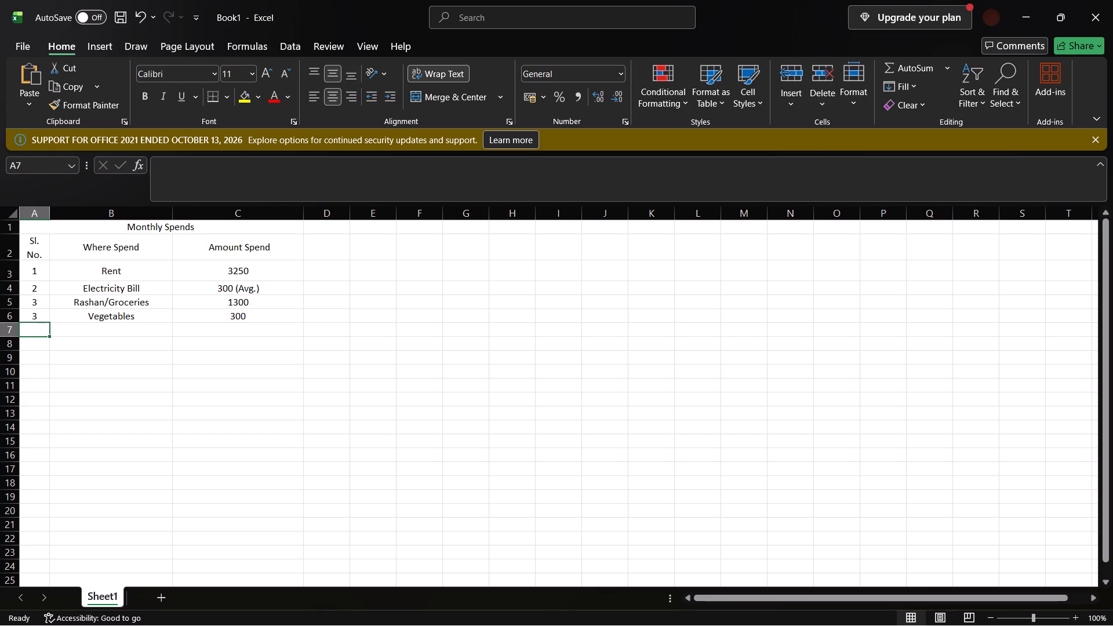
key(Right)
key(Right)
key(Left)
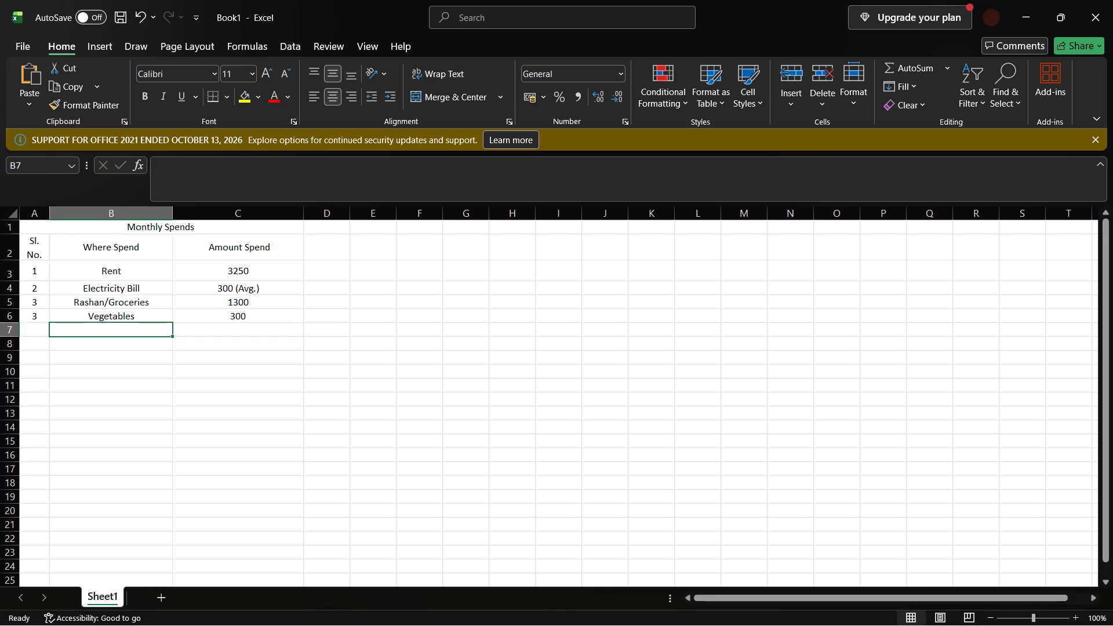
key(Right)
key(Up)
key(BackSpace)
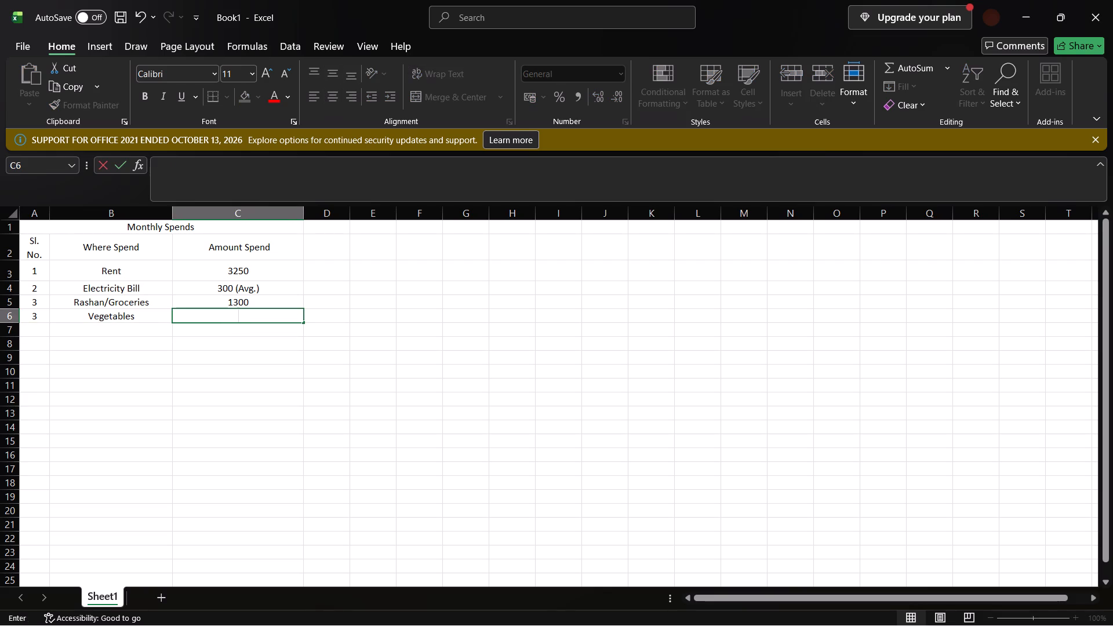
text(400)
key(Down)
key(Left)
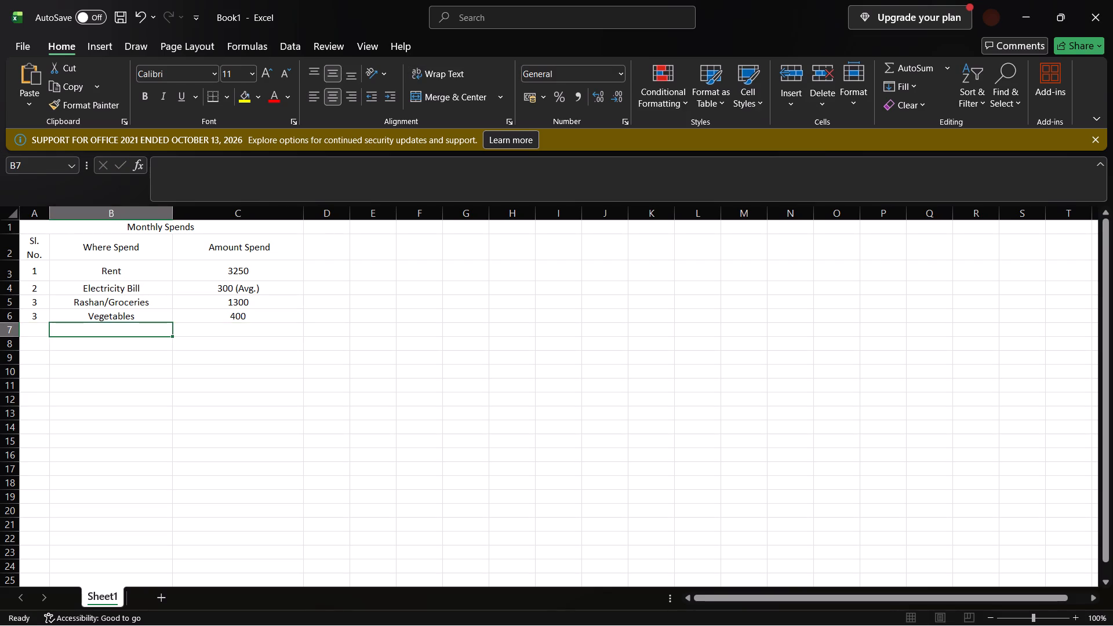
key(Left)
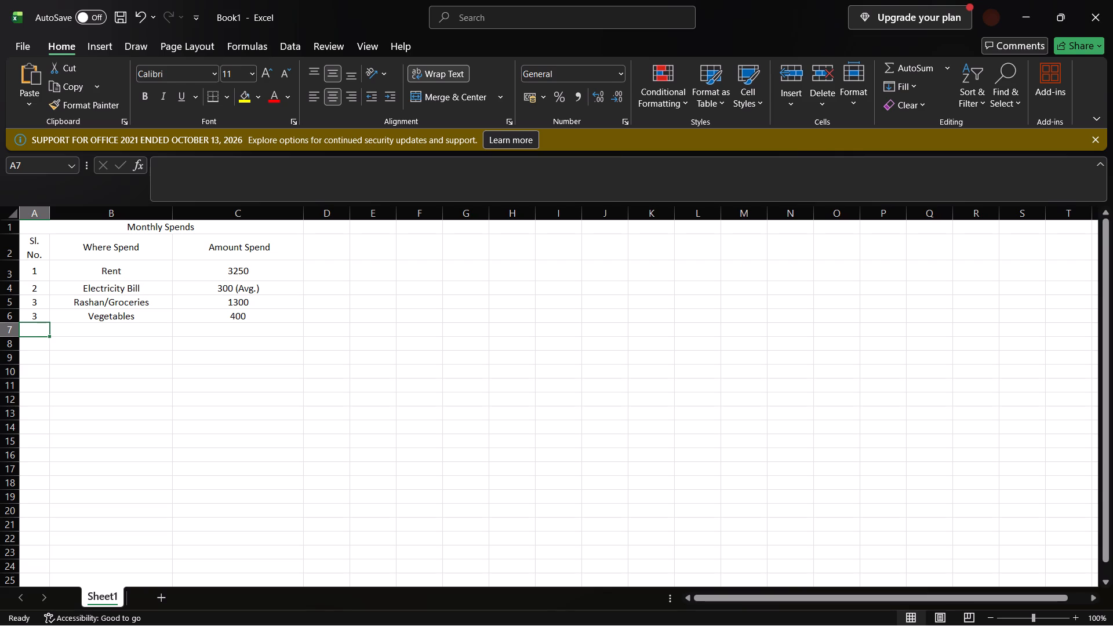
Select the amounts in C3:C6 to check their sum.
drag(216, 272, 224, 315)
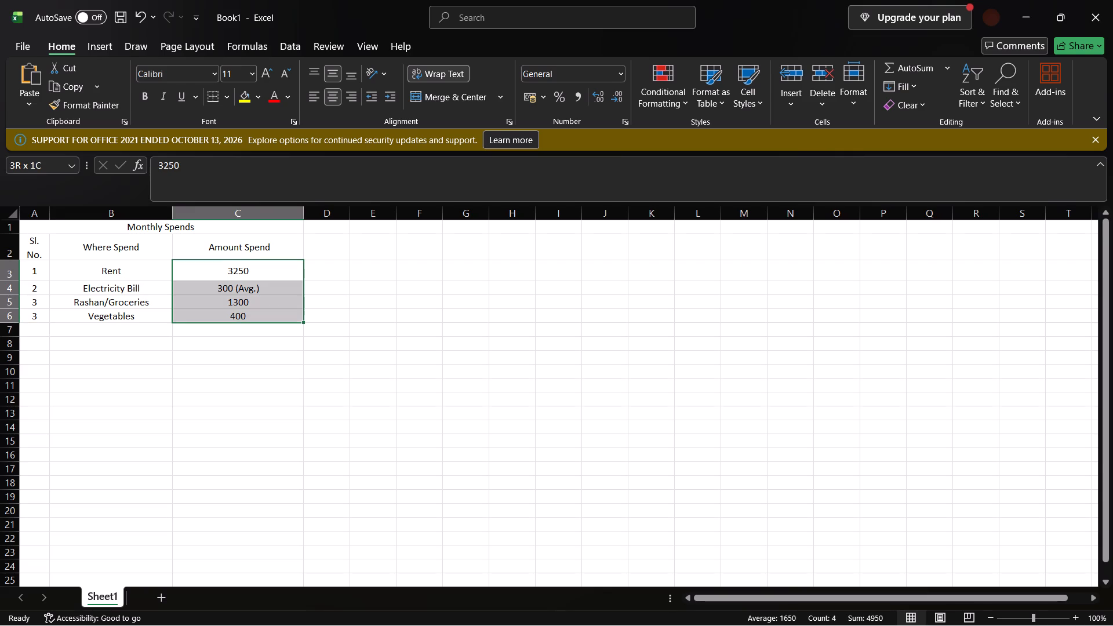
drag(224, 315, 226, 318)
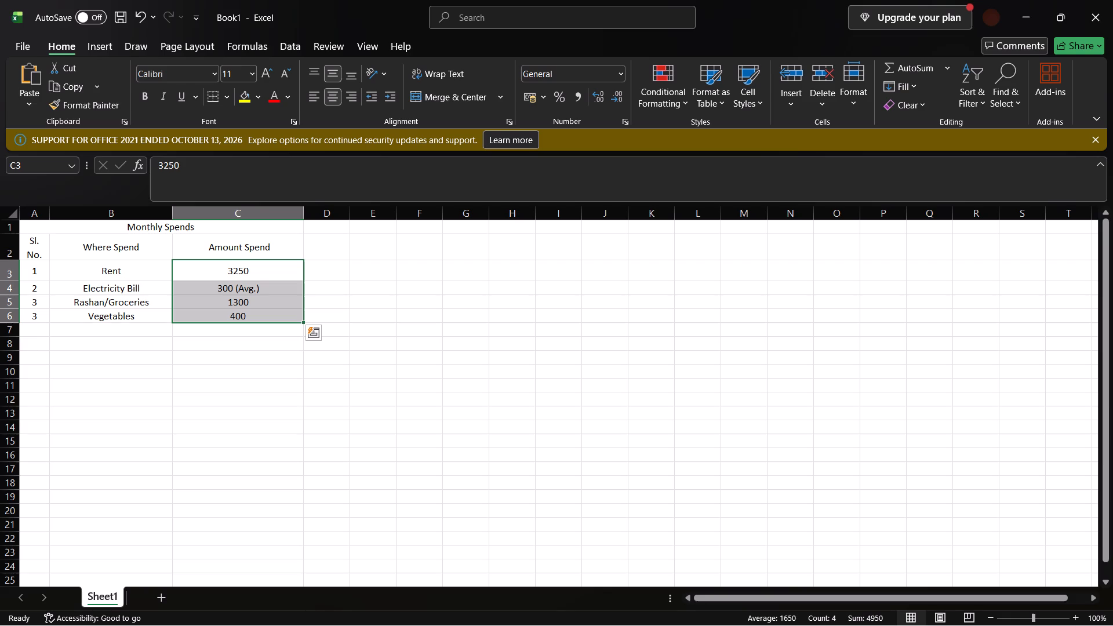
Remove the "(Avg.)" note from the Electricity Bill amount in cell C4, leaving only the number 300.
click(265, 290)
click(265, 290)
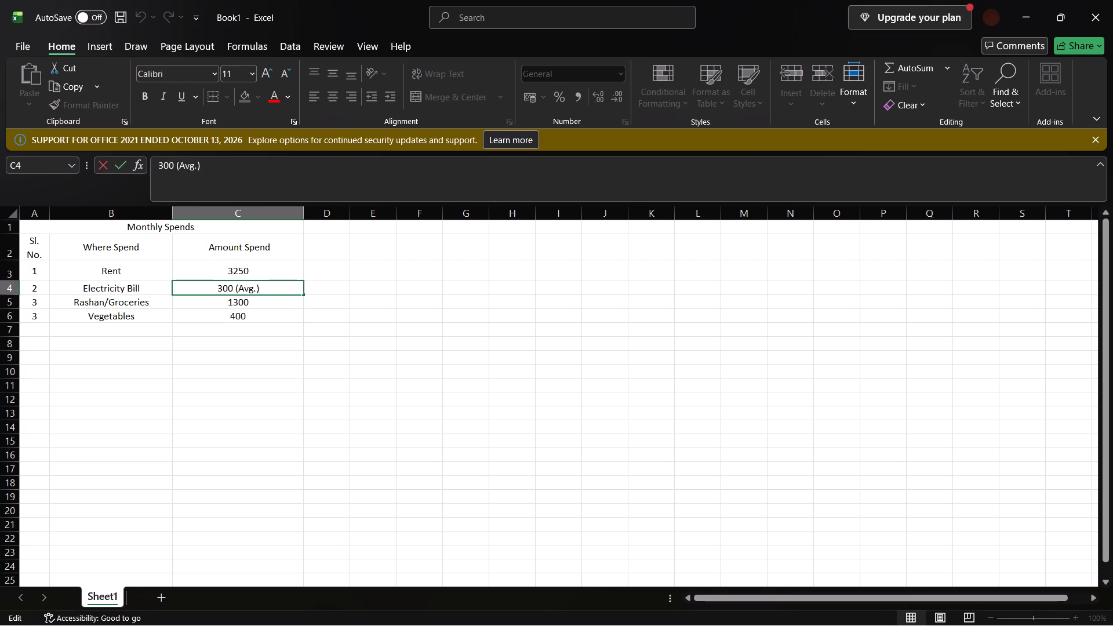
key(BackSpace)
key(BackSpace)
key(BackSpace)
key(BackSpace)
key(BackSpace)
key(BackSpace)
key(BackSpace)
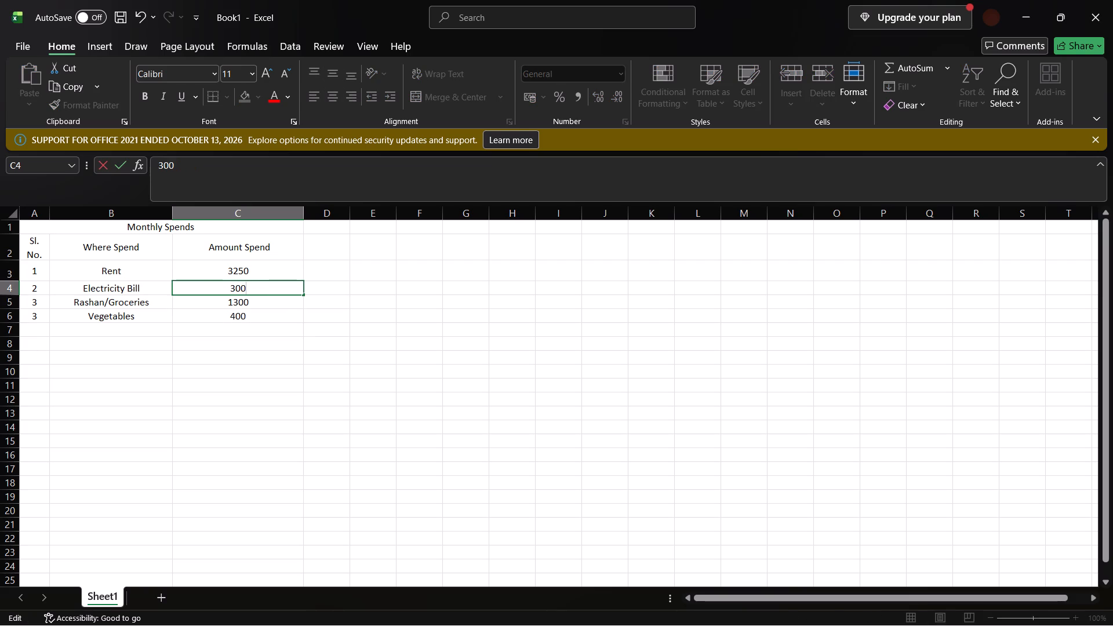
Select the amounts in C3:C6 again to recheck their sum.
drag(246, 314, 245, 270)
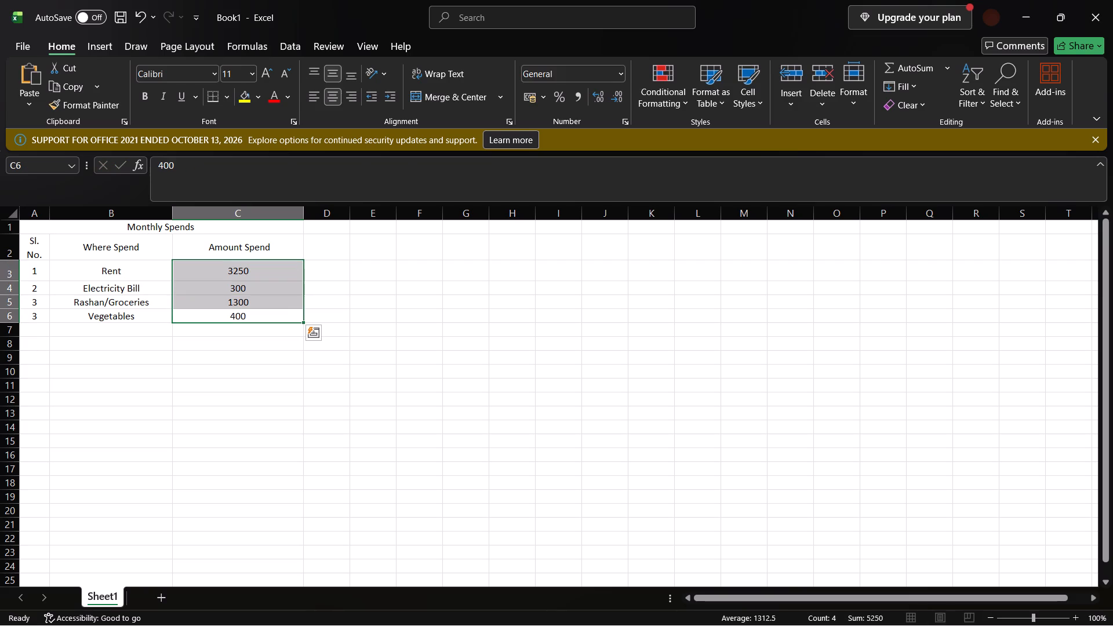
Add an entry in row 7 with serial number 4, "Auto fare" and the amount 1200.
click(247, 378)
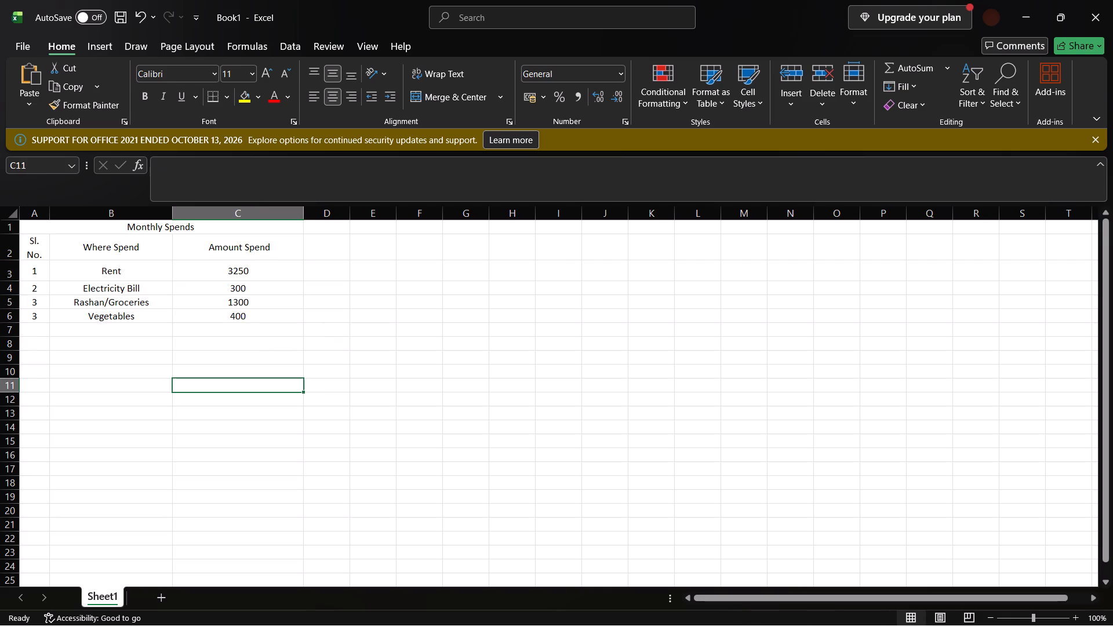
click(41, 325)
key(4)
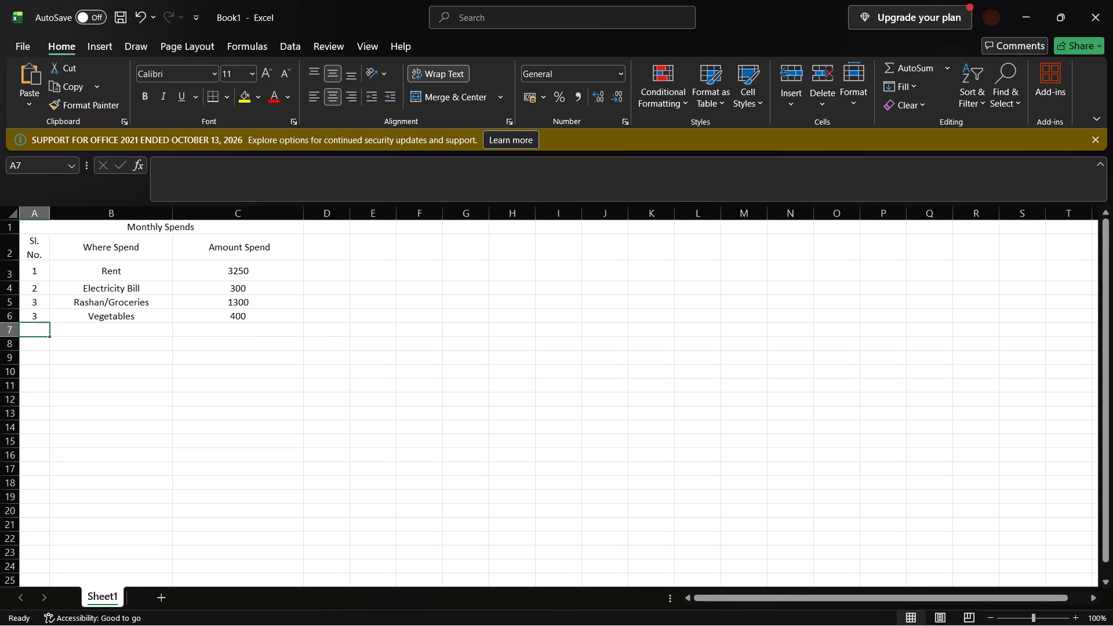
key(Right)
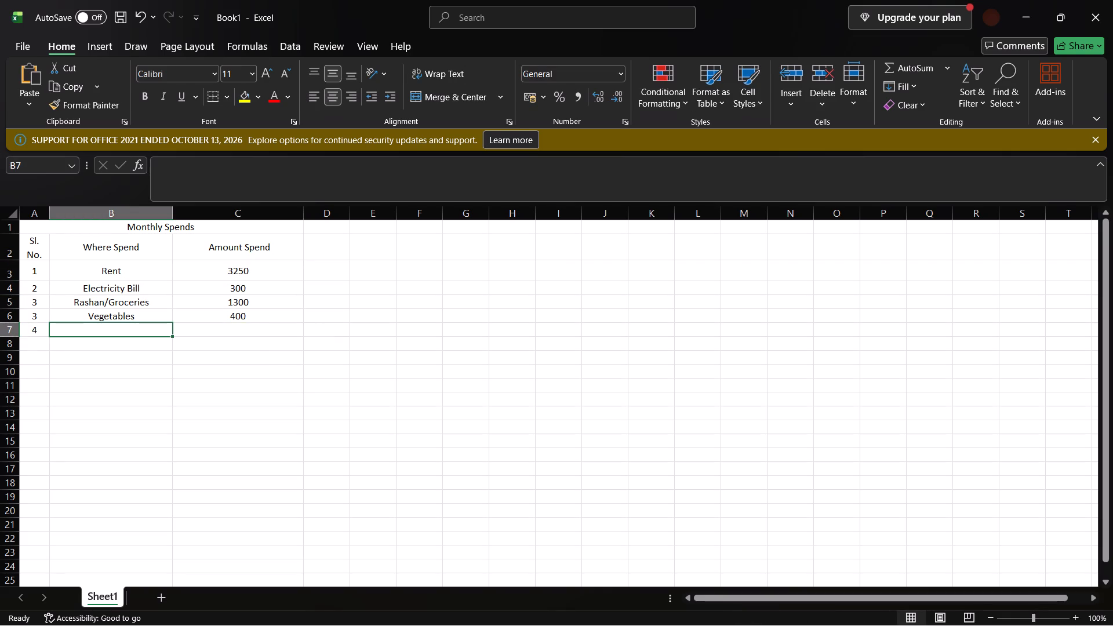
text(Au)
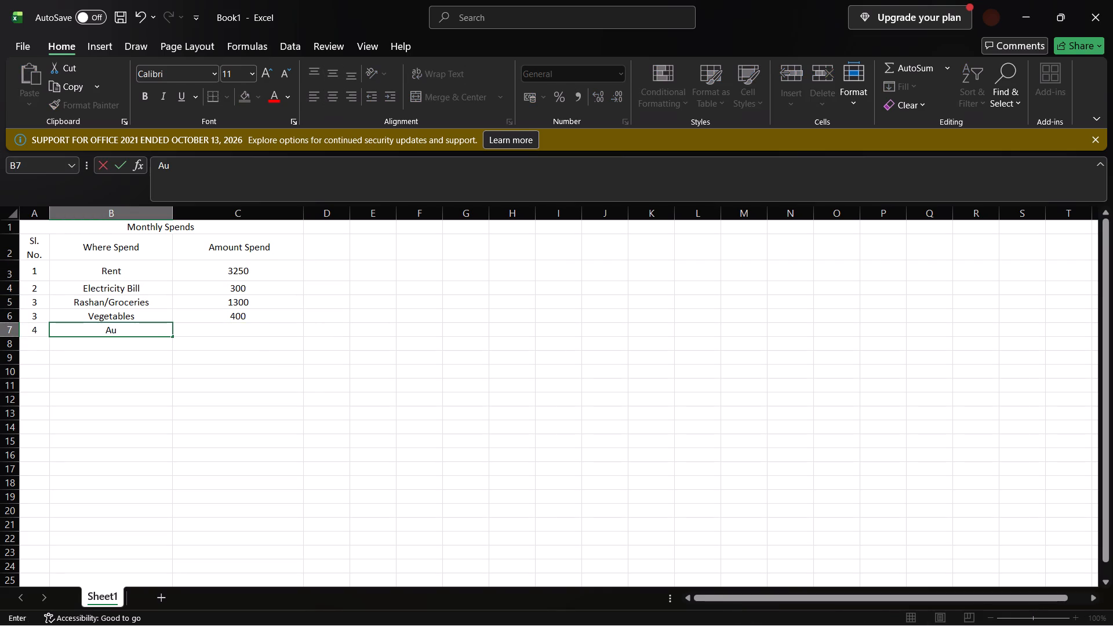
text(to fare)
key(Right)
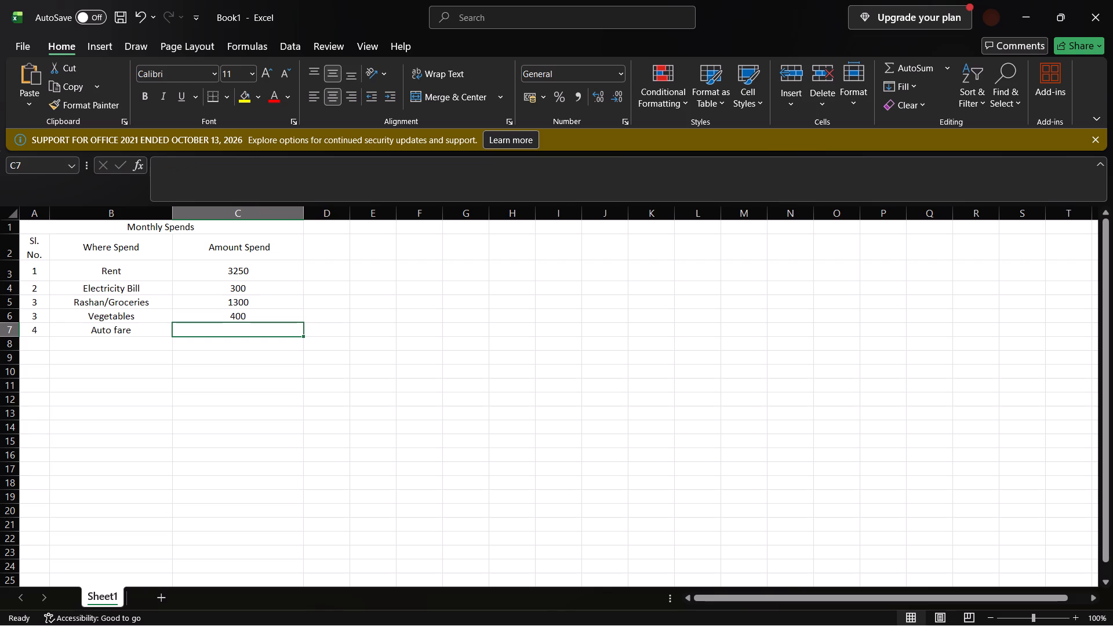
text(1200)
key(Down)
Enter serial number 5 in cell A8 for the next spending entry.
key(Left)
key(Left)
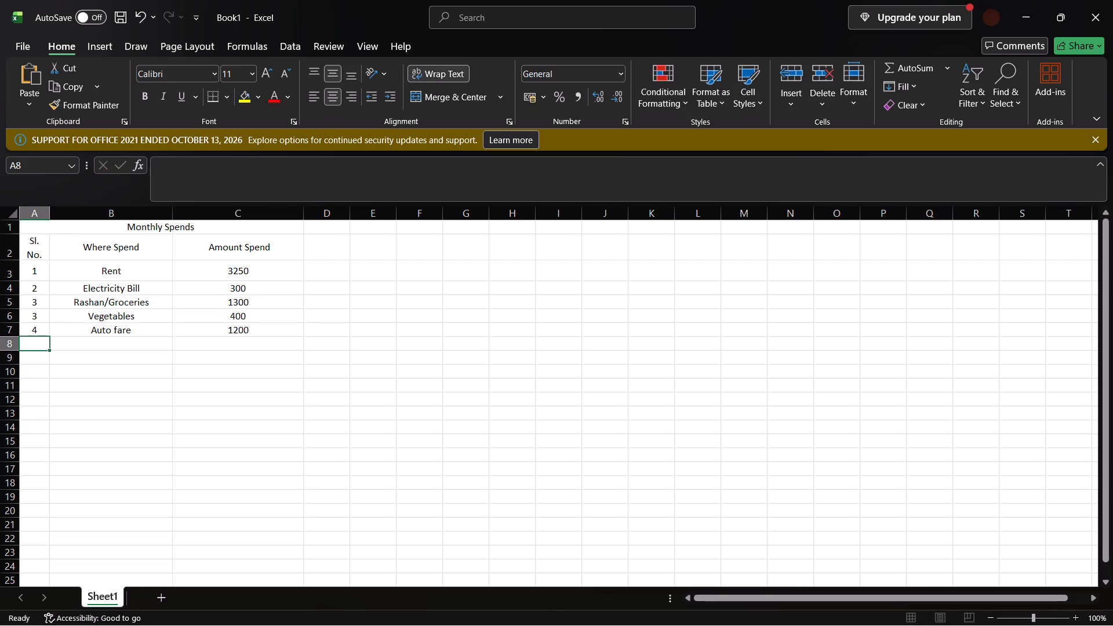
key(5)
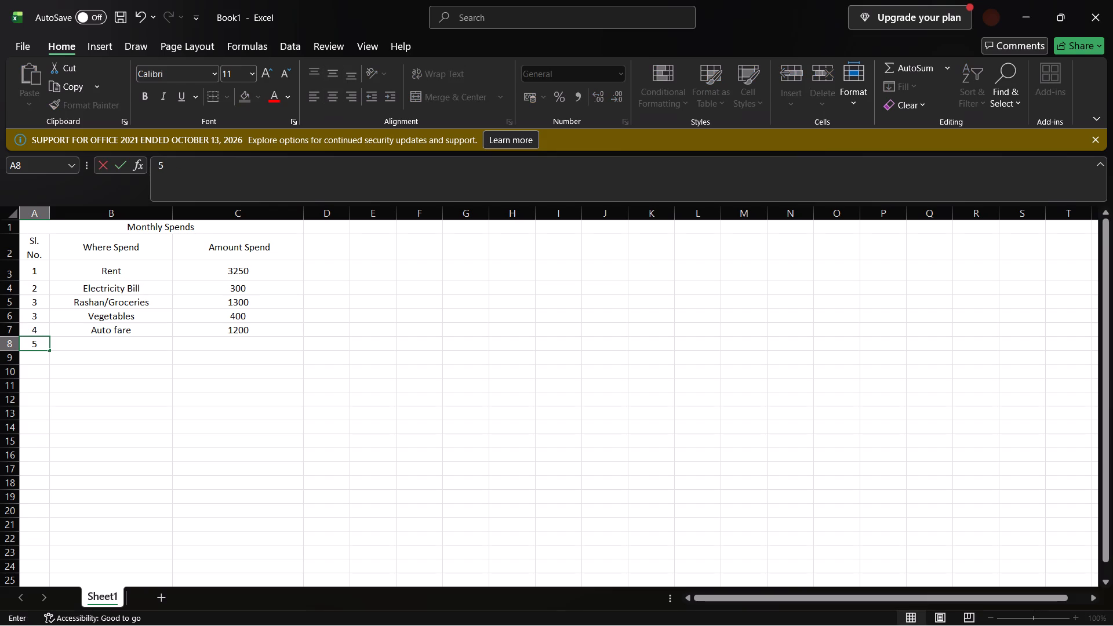
key(Right)
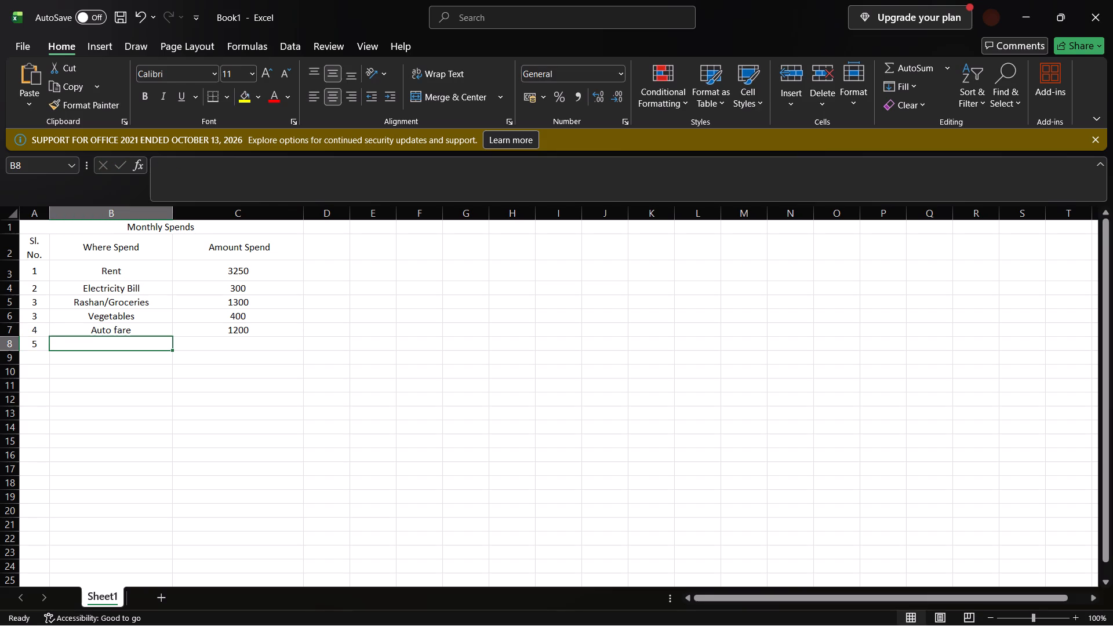
Select the amounts in C3:C7 to check their sum.
drag(230, 334, 241, 288)
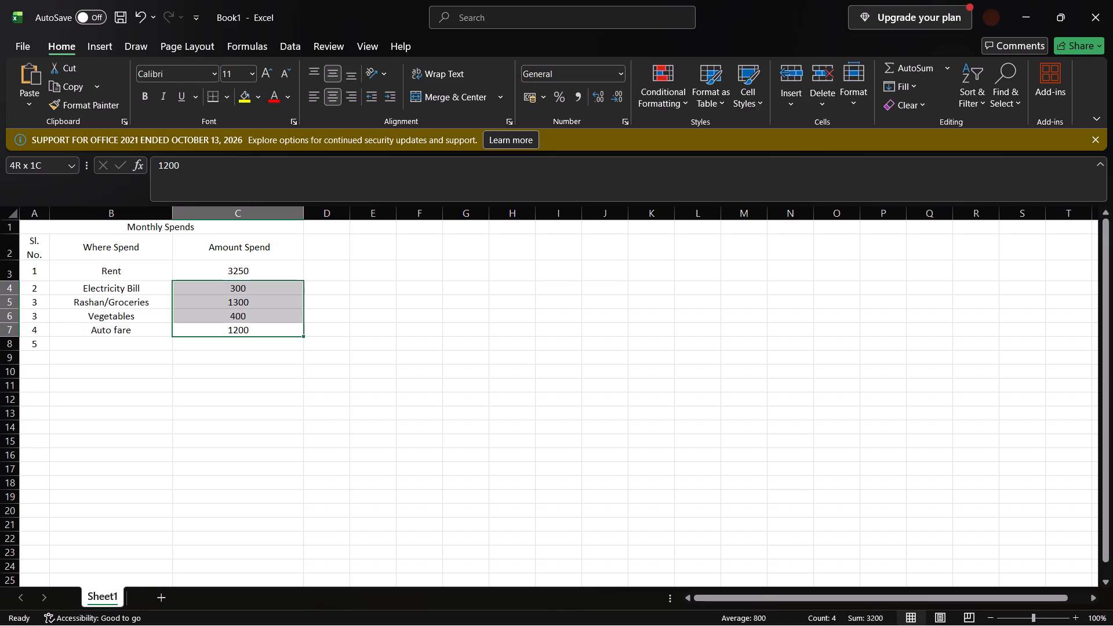
drag(241, 288, 241, 271)
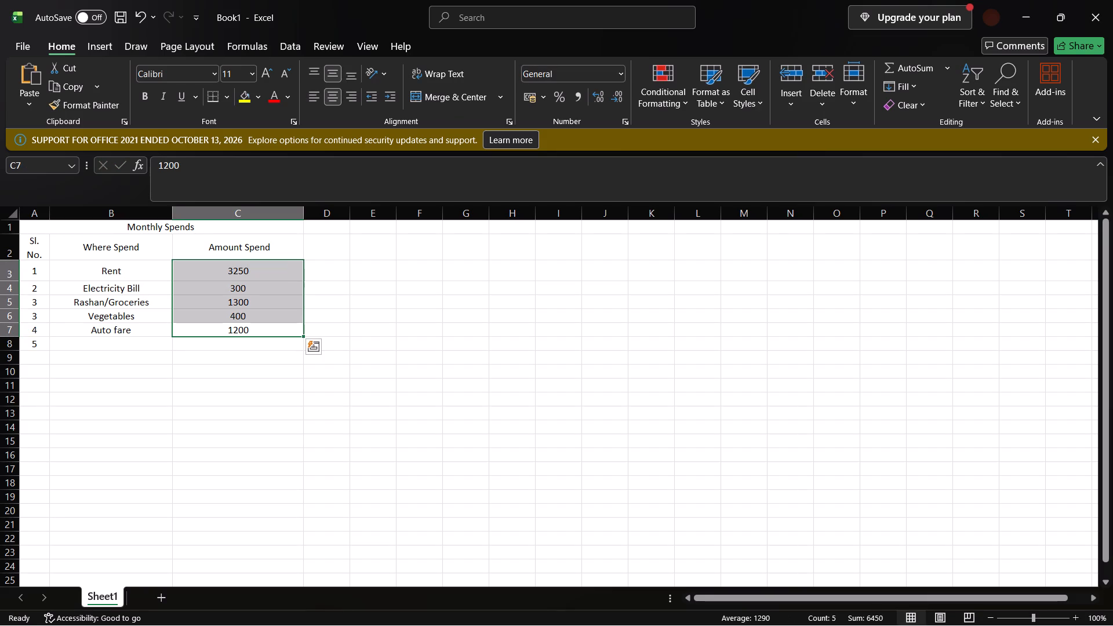
Enter "Others" in cell B8 with the amount 600 in C8.
click(106, 346)
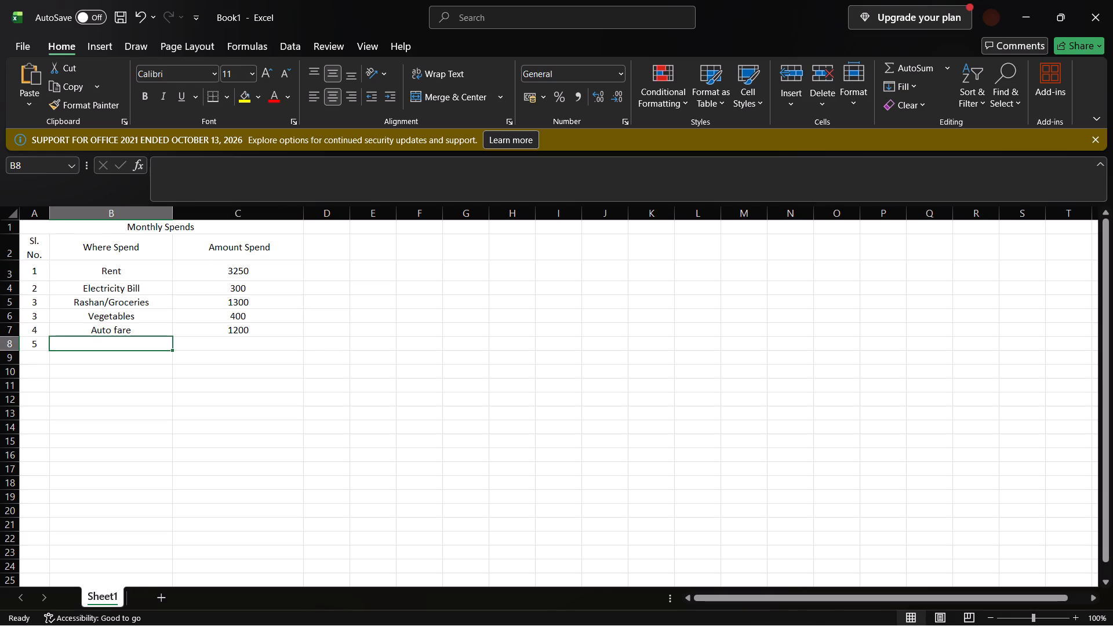
text(Others)
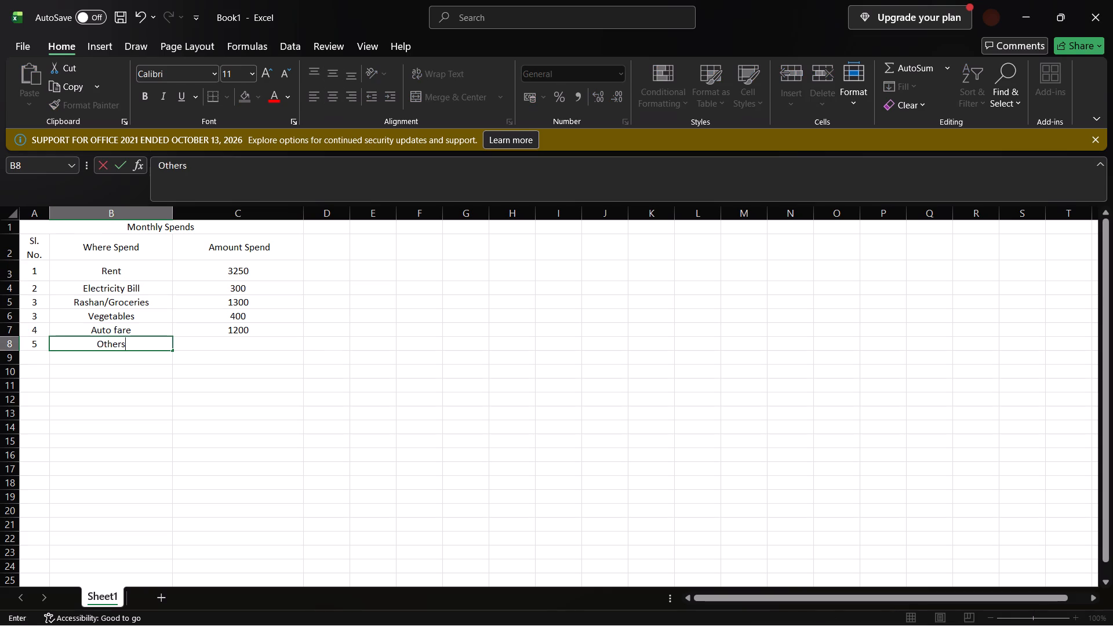
key(Right)
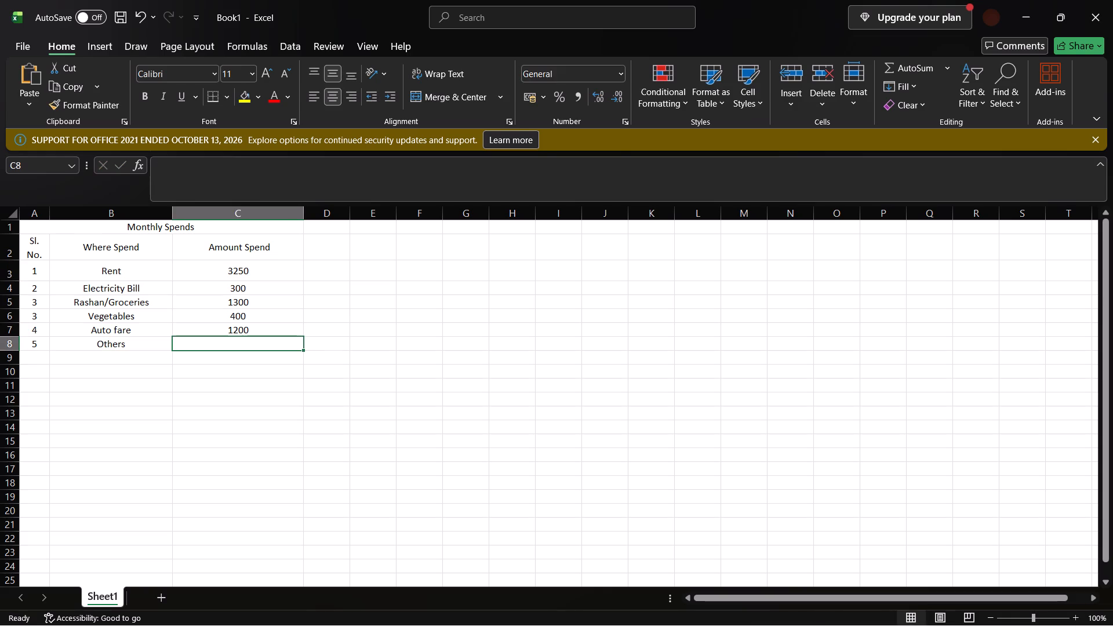
text(600)
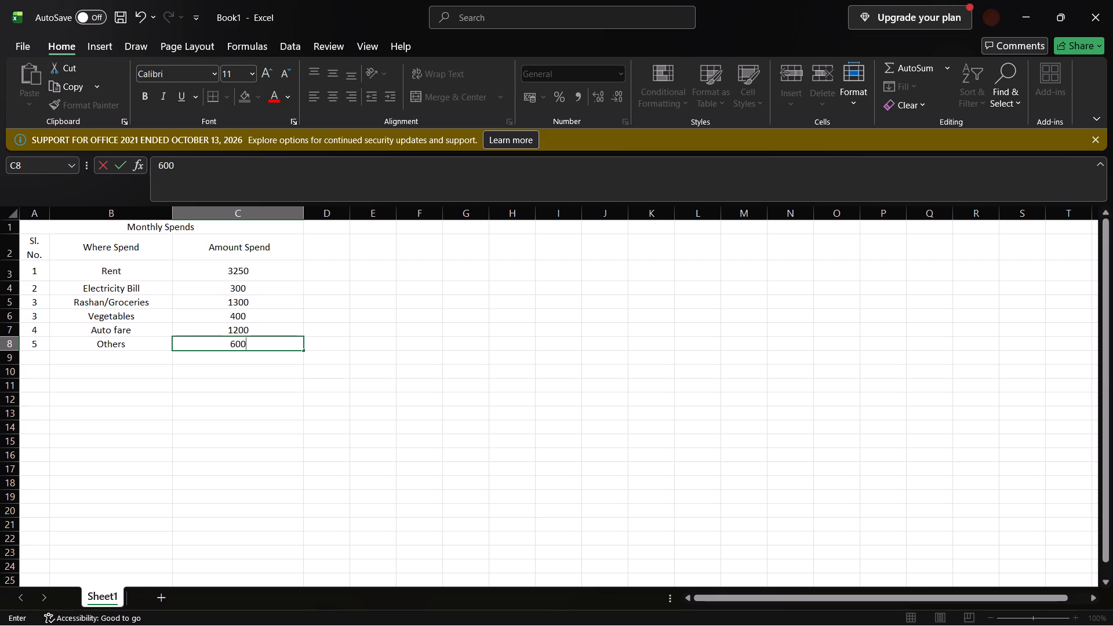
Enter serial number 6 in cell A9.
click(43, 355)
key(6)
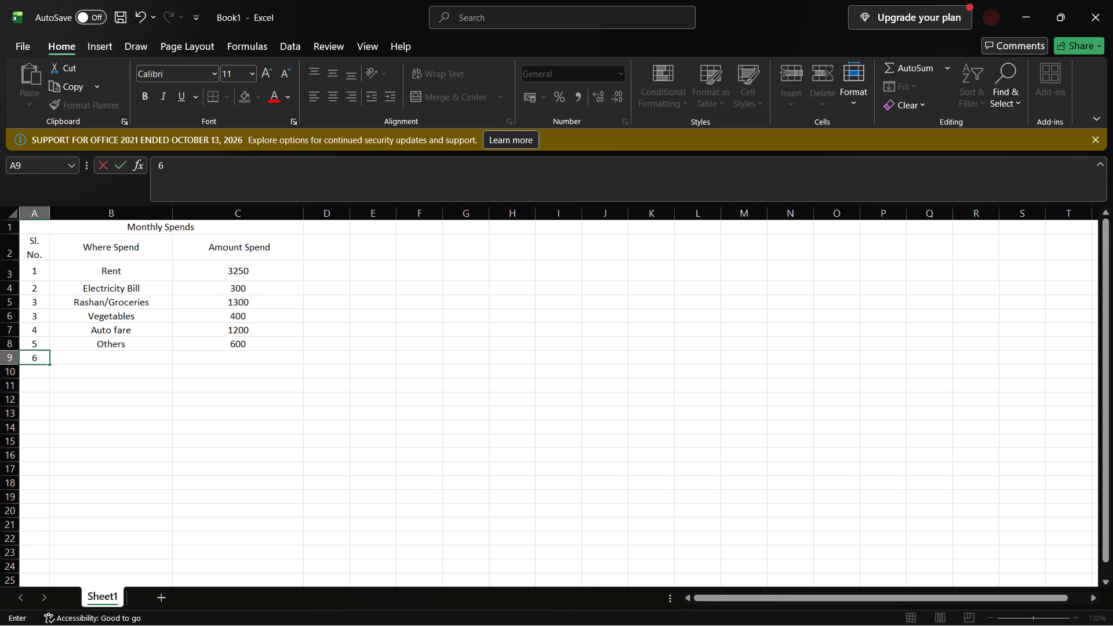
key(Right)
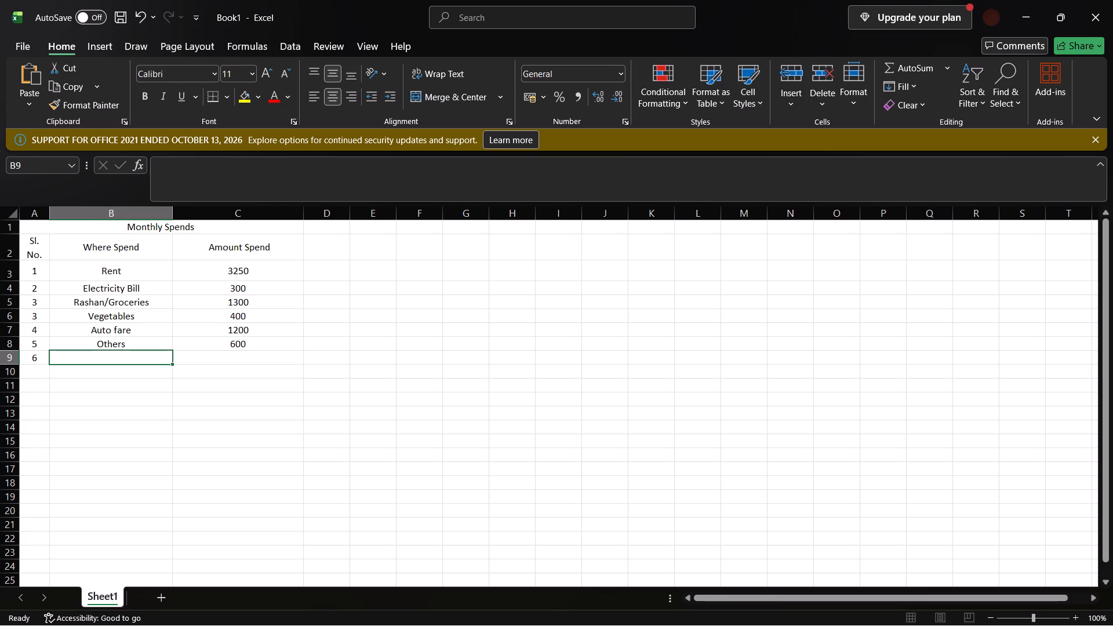
Change the Others amount in cell C8 to 1000.
click(254, 343)
key(BackSpace)
text(1000)
click(37, 365)
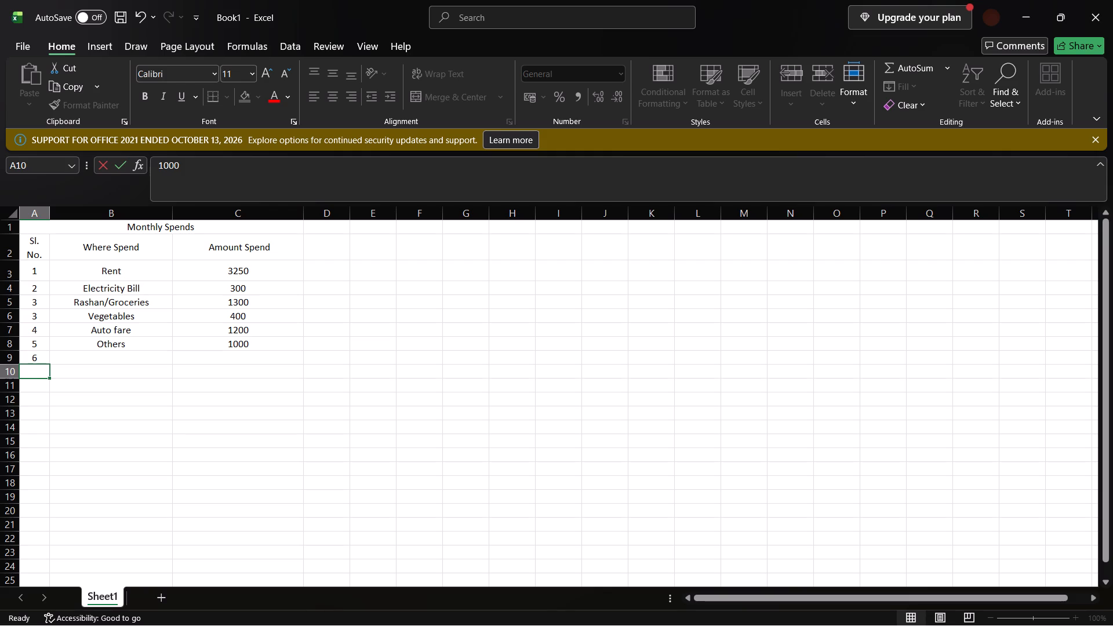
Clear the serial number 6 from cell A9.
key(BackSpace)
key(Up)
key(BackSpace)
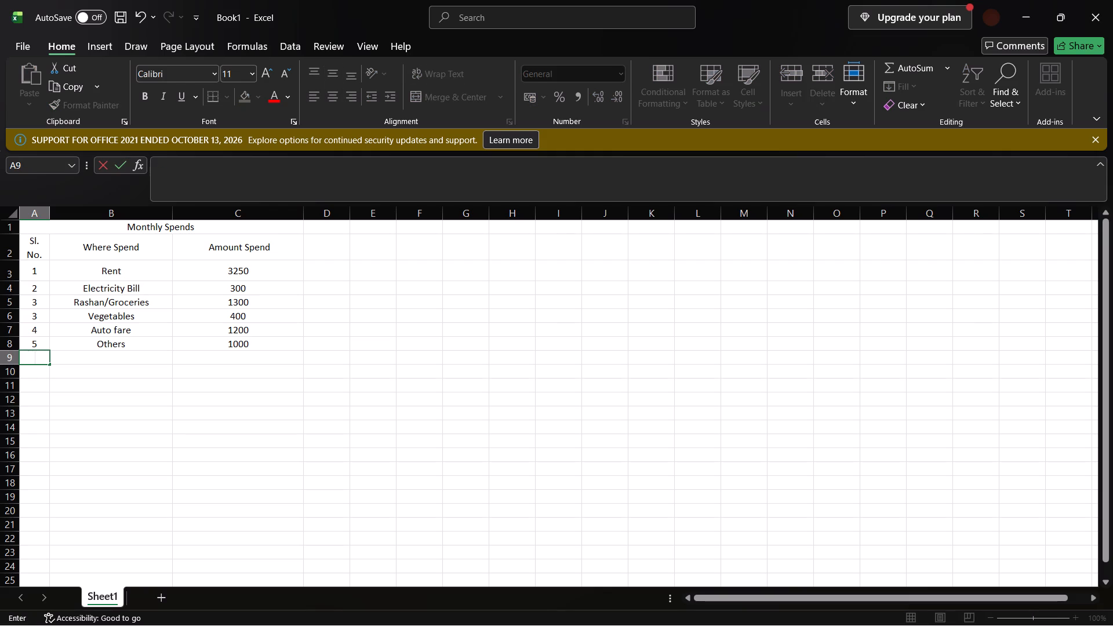
Merge and center cells B9:B10 and enter "TOTAL" in the merged cell.
drag(78, 356, 84, 367)
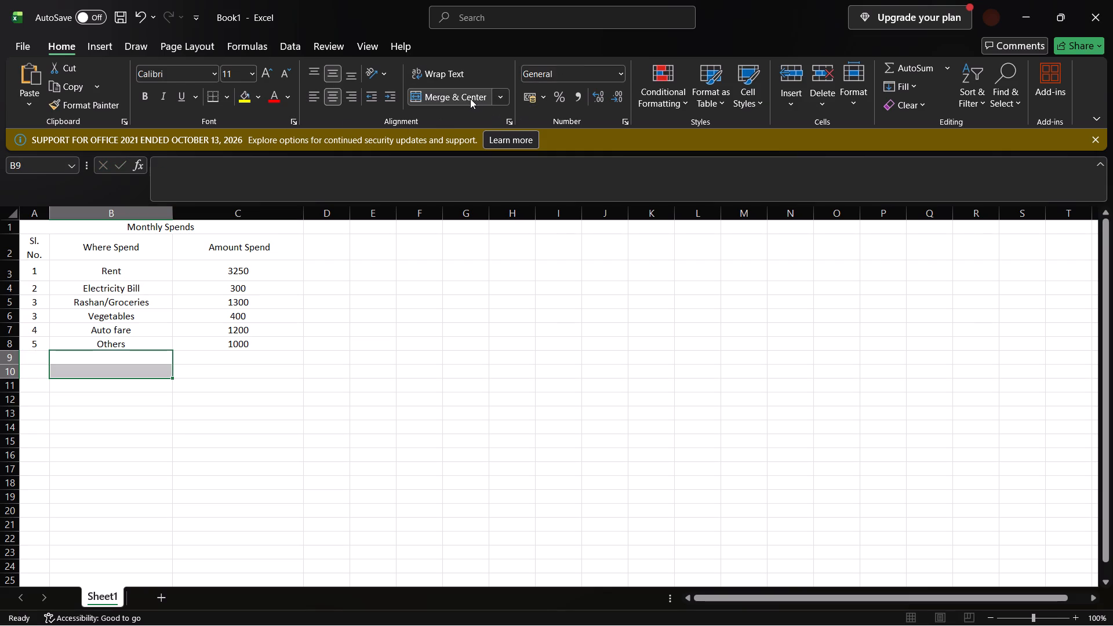
click(470, 99)
text(TO)
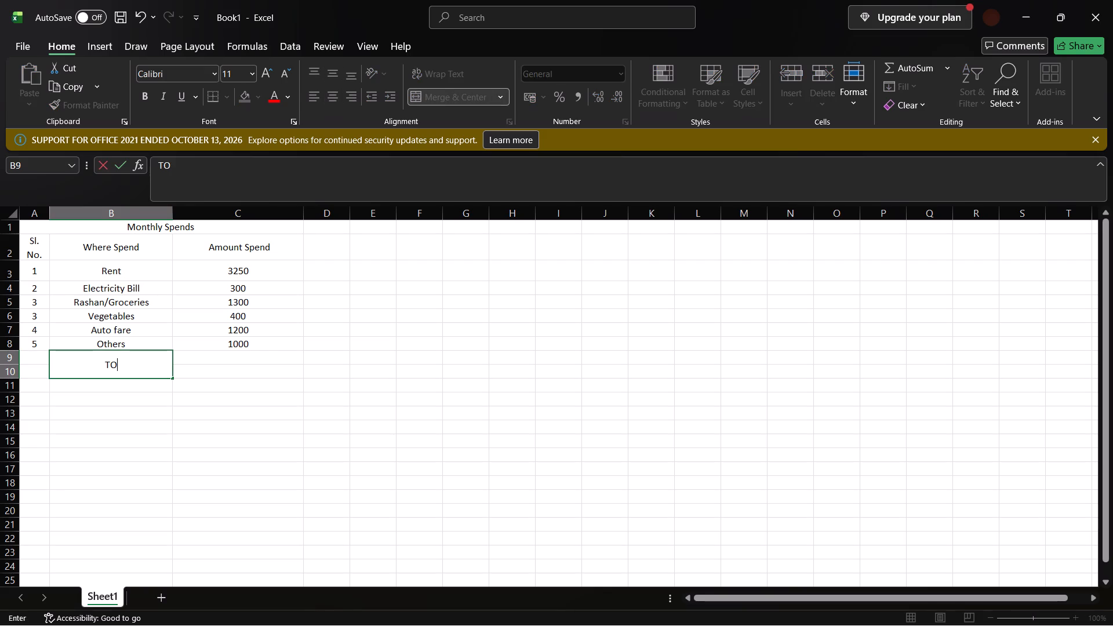
text(TAL)
key(Right)
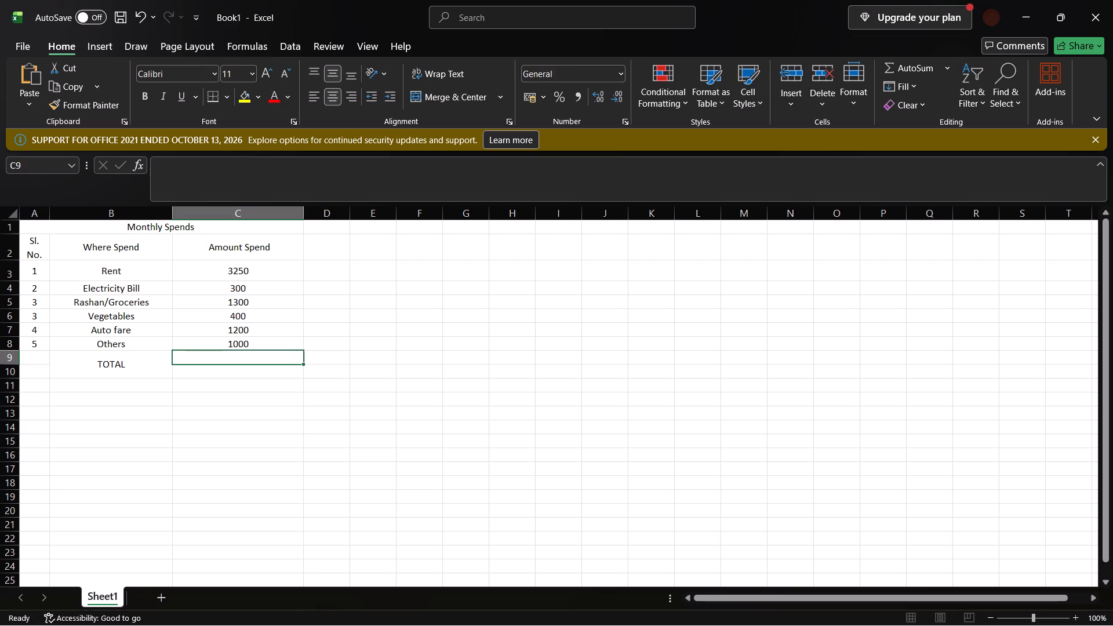
Unmerge the TOTAL cell back into separate cells B9 and B10.
drag(242, 355, 239, 372)
click(116, 368)
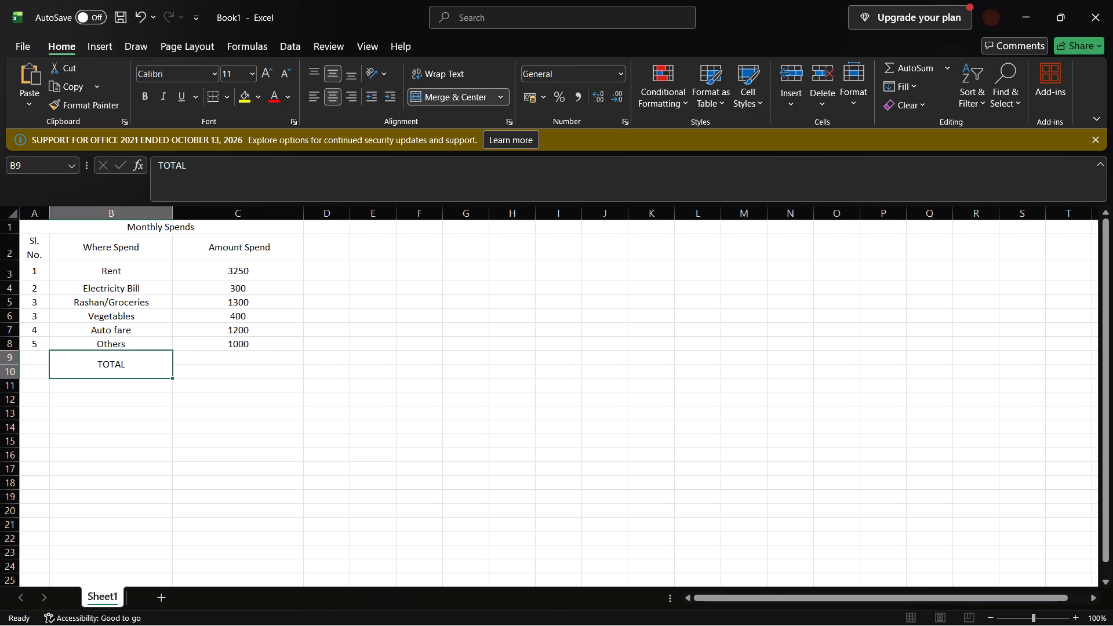
click(439, 93)
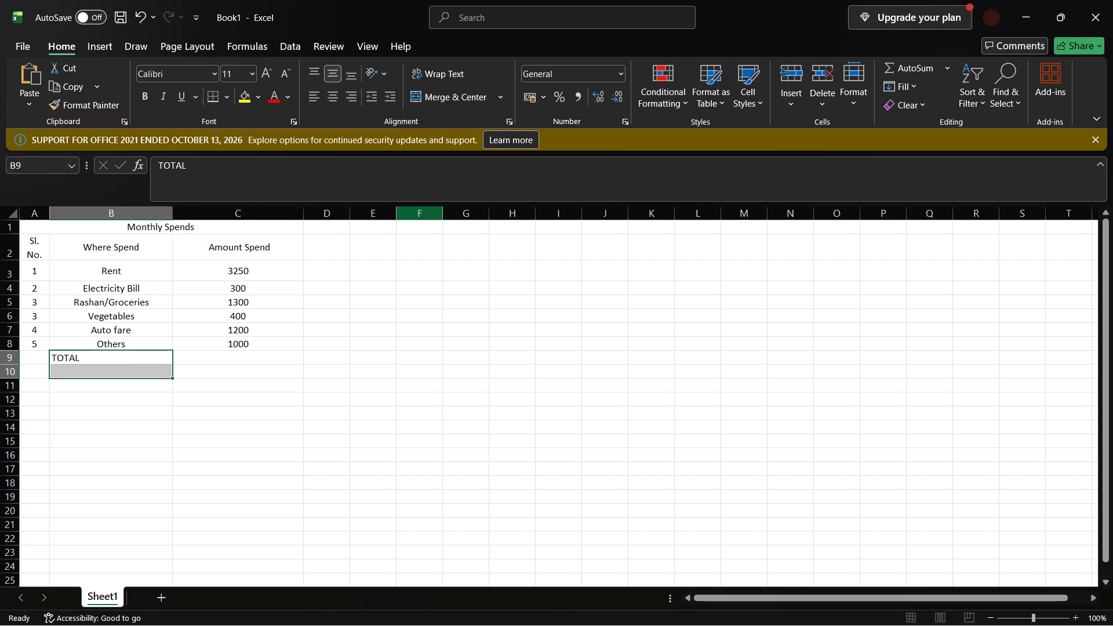
click(253, 355)
Center the TOTAL label horizontally in cell B9.
click(88, 354)
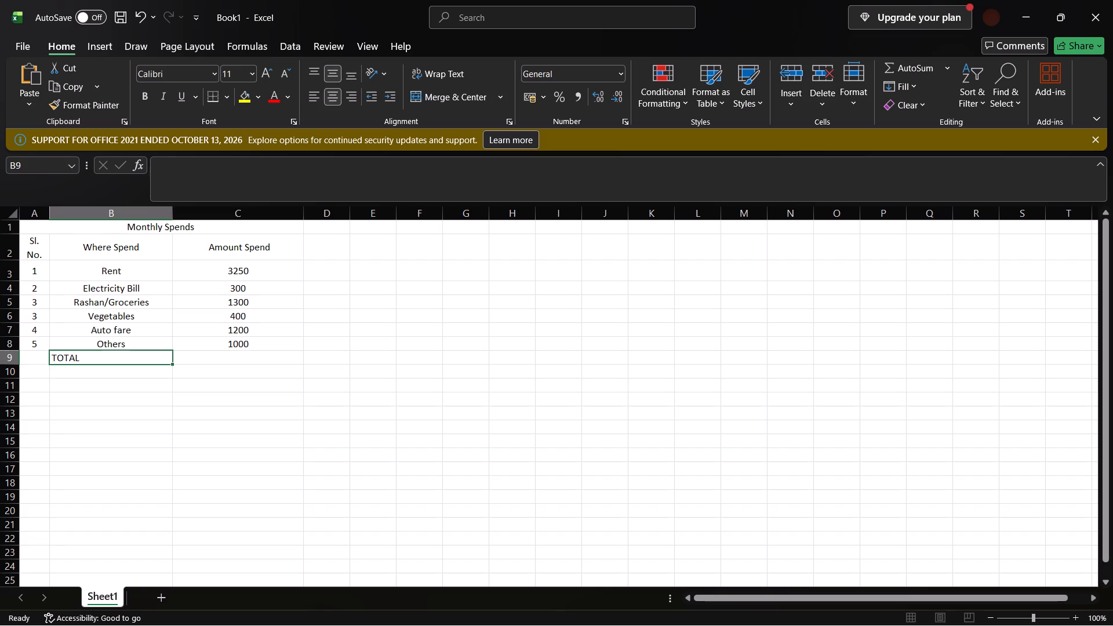
click(340, 92)
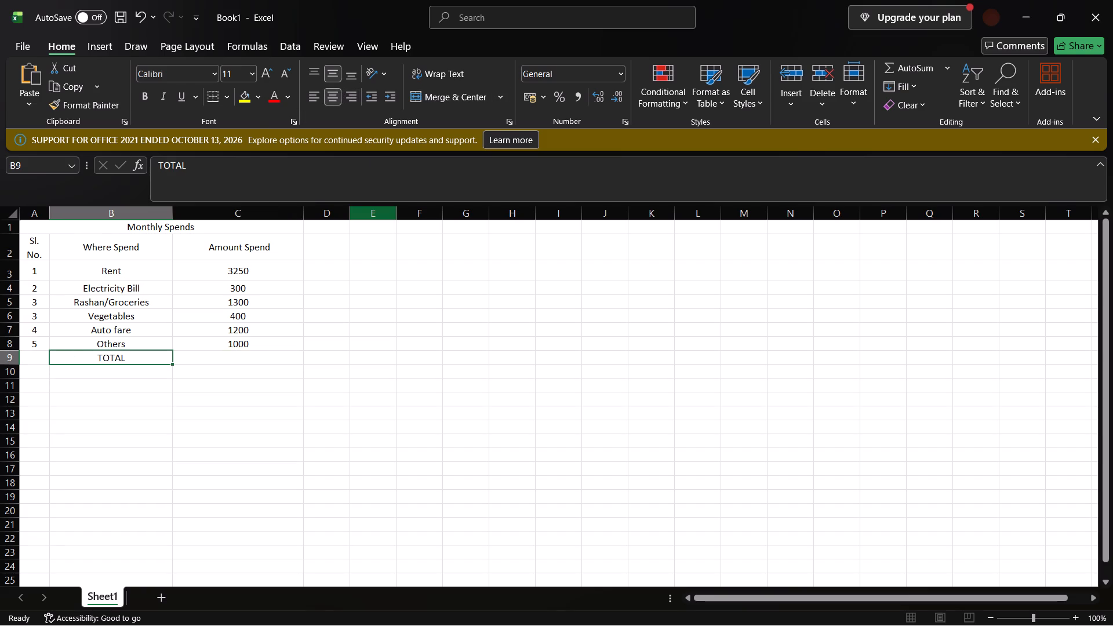
Select the amounts in C3:C8 to get their sum, and enter the total 7450 in cell C9.
click(223, 357)
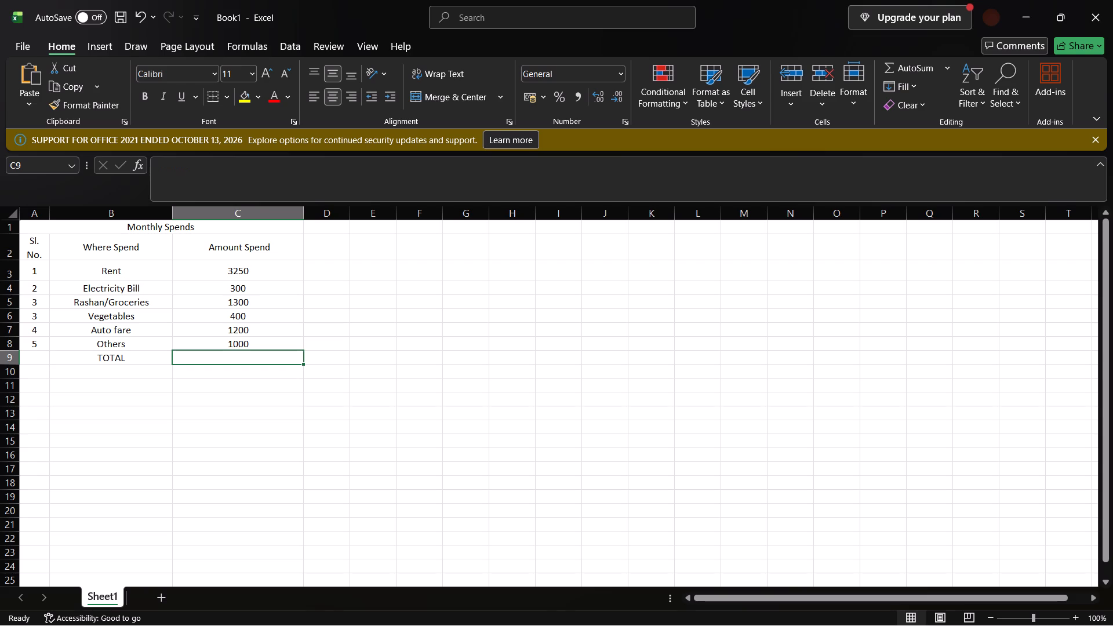
drag(246, 341, 232, 283)
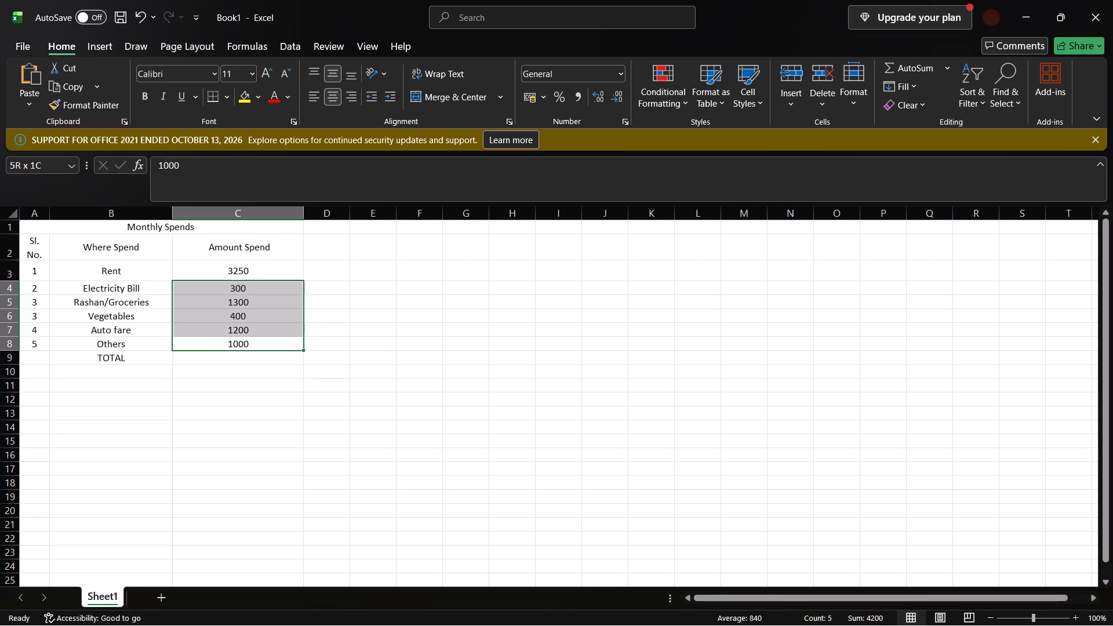
drag(232, 283, 235, 277)
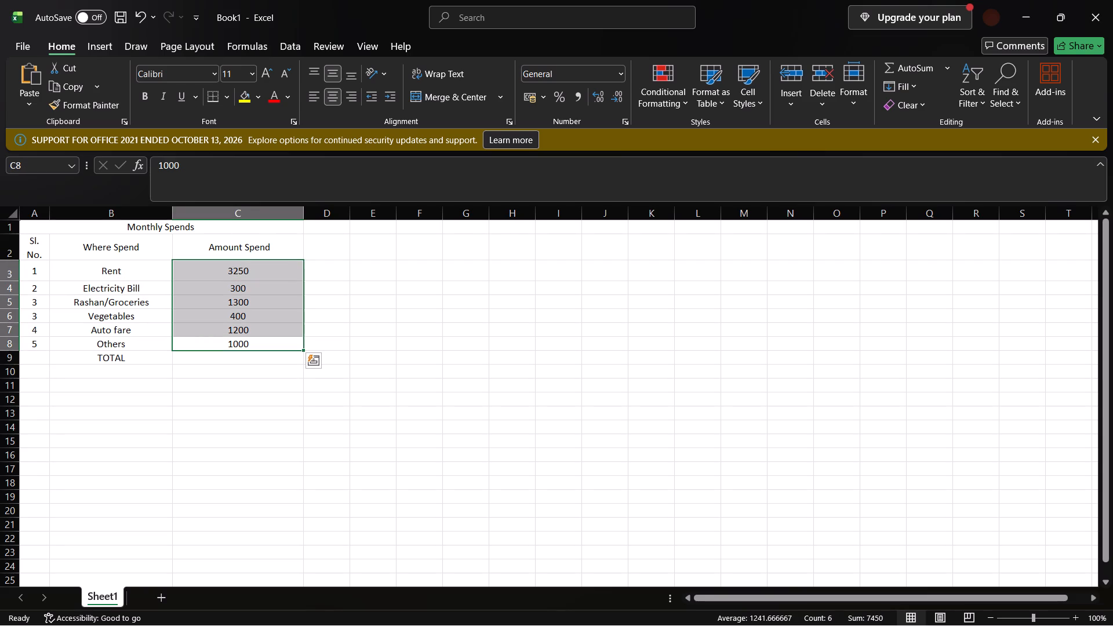
click(243, 359)
text(7450)
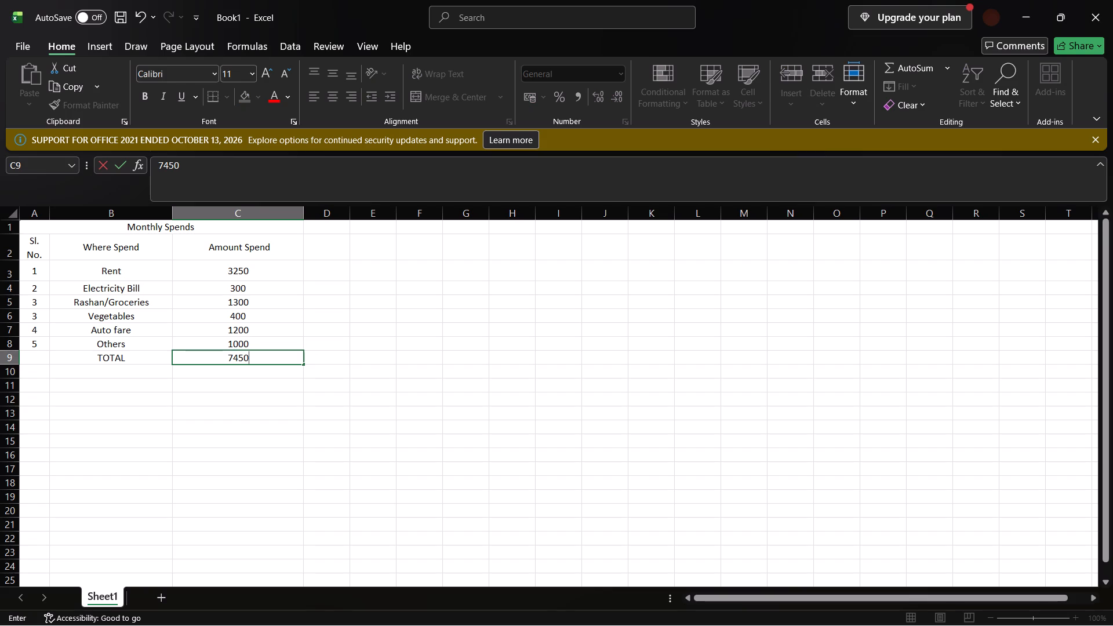
Increase the heights of rows 4 to 9 for more even spacing, and slightly reduce the height of header row 2.
drag(75, 358, 212, 363)
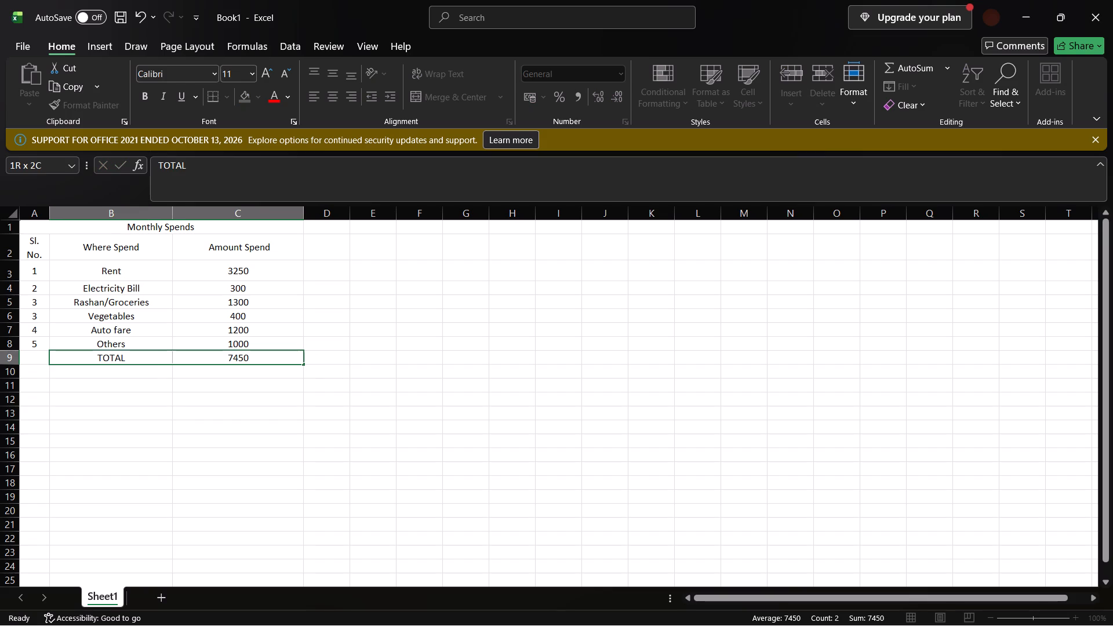
drag(212, 363, 212, 362)
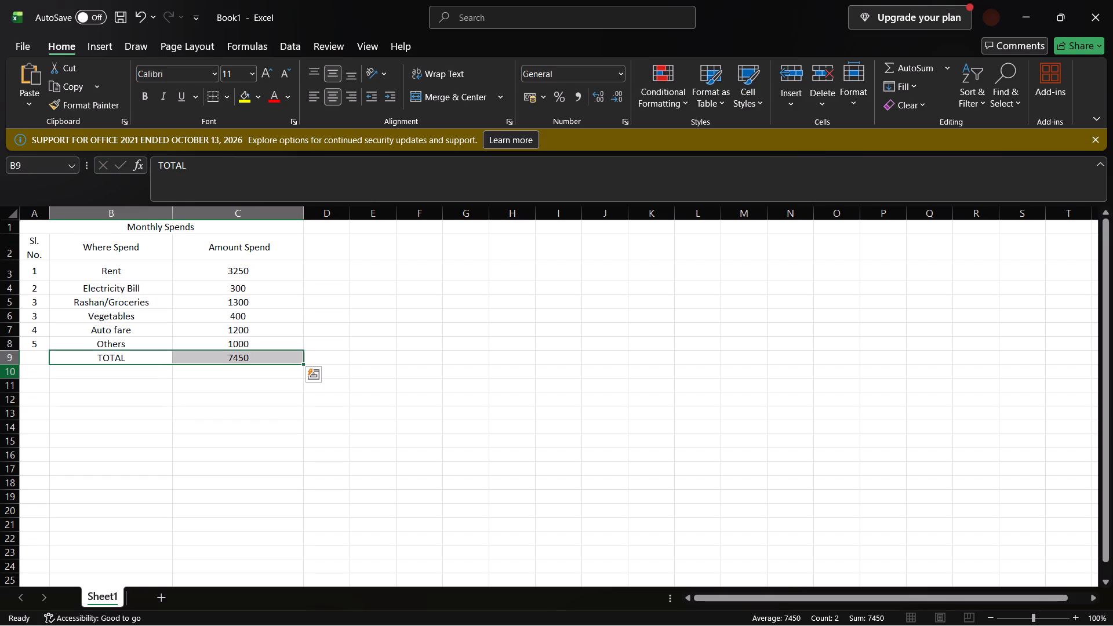
drag(13, 366, 12, 373)
click(13, 348)
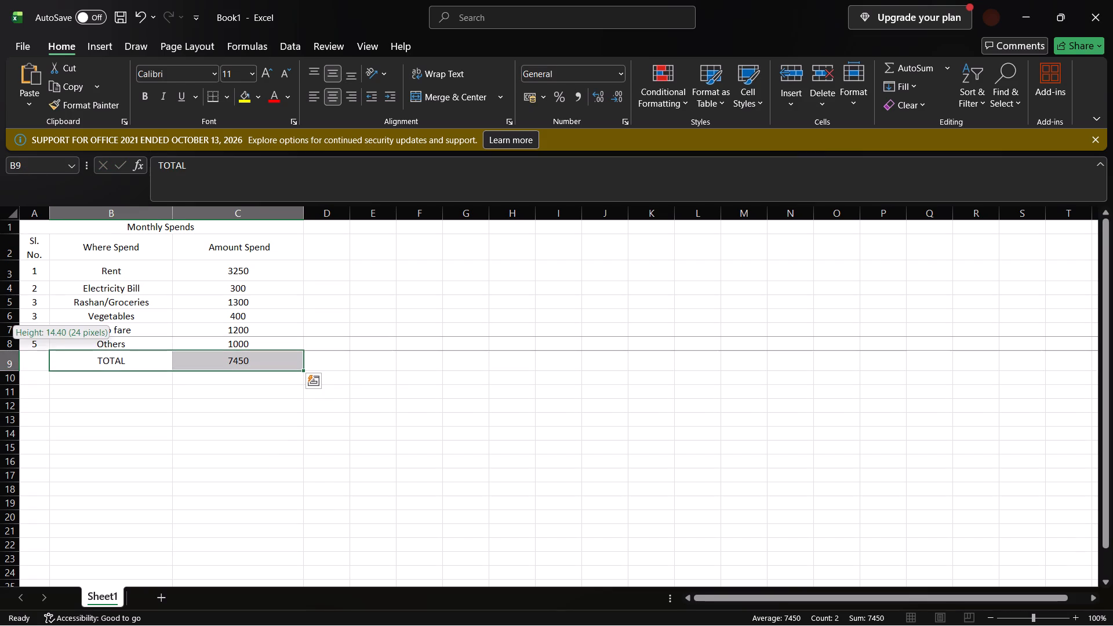
click(6, 336)
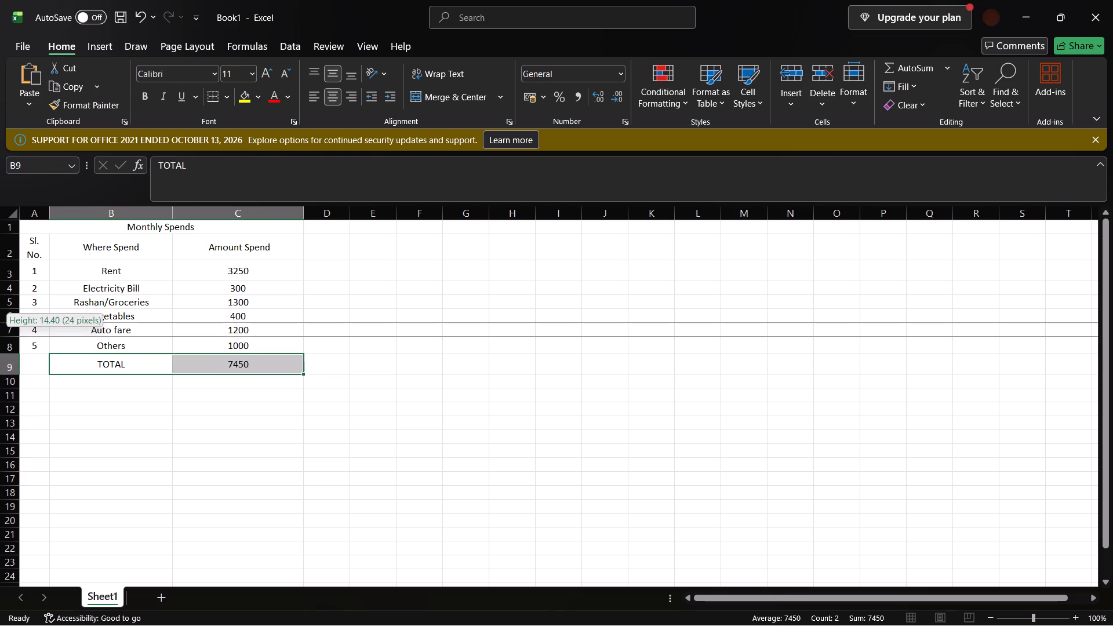
click(7, 319)
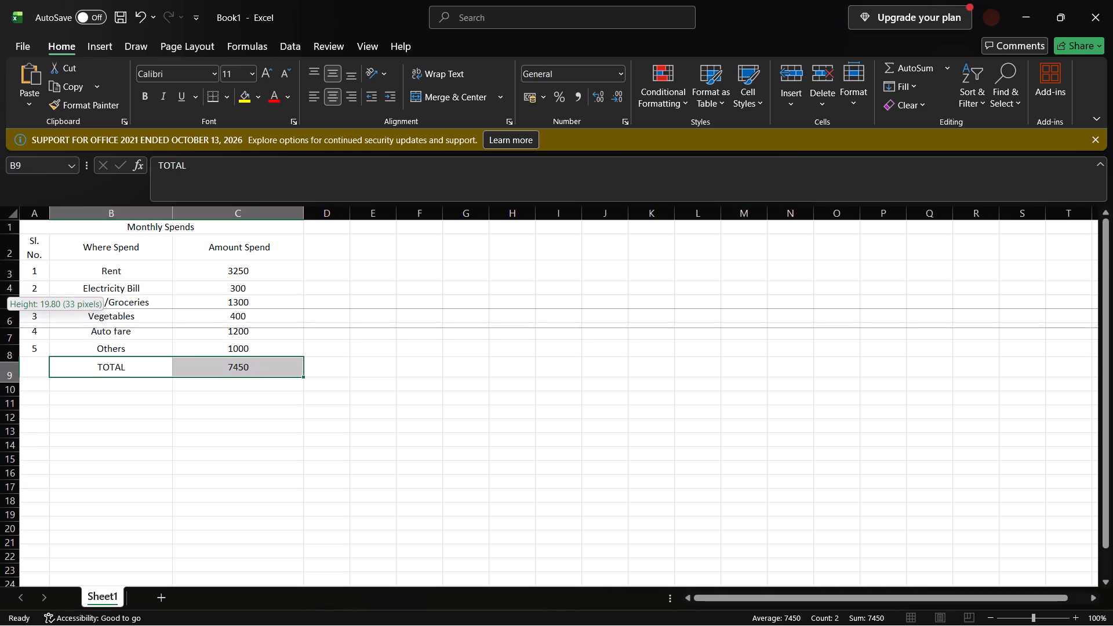
drag(10, 305, 10, 312)
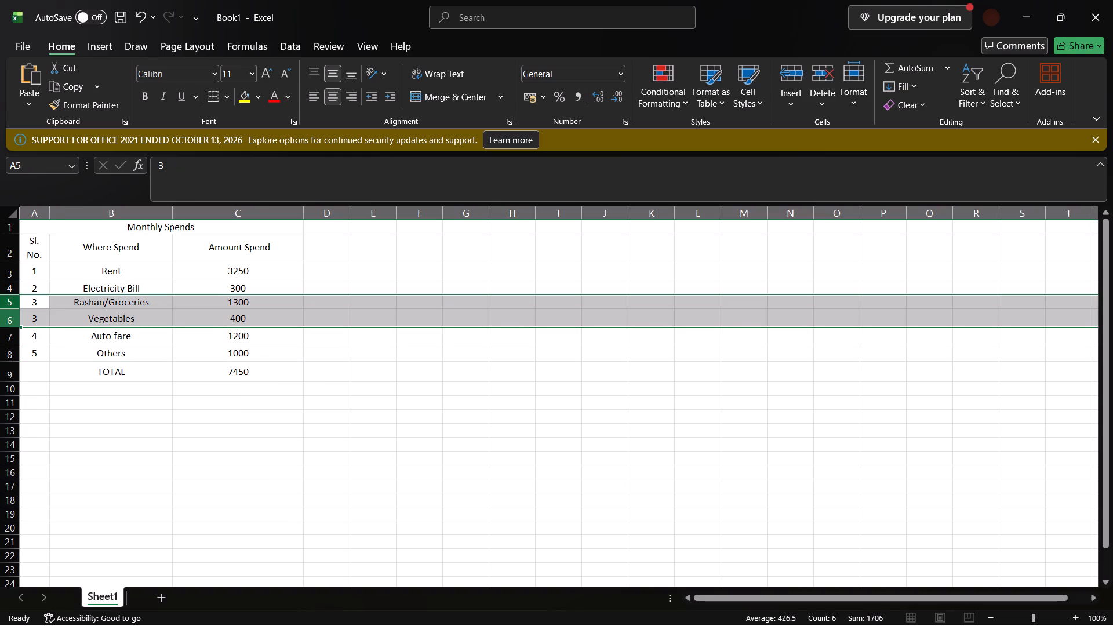
drag(10, 310, 10, 317)
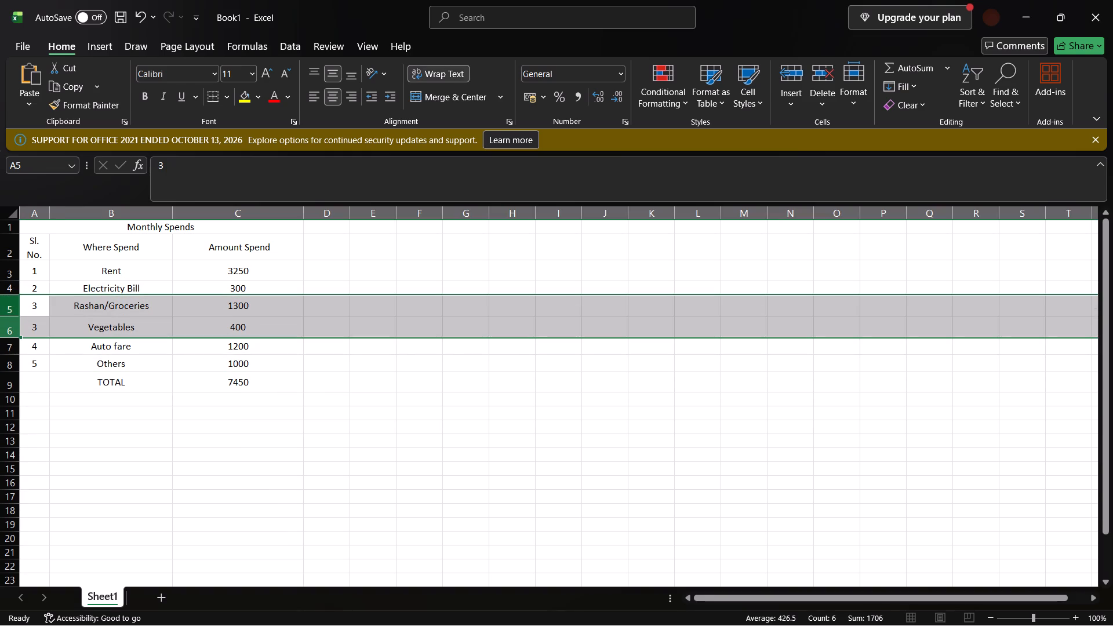
click(13, 315)
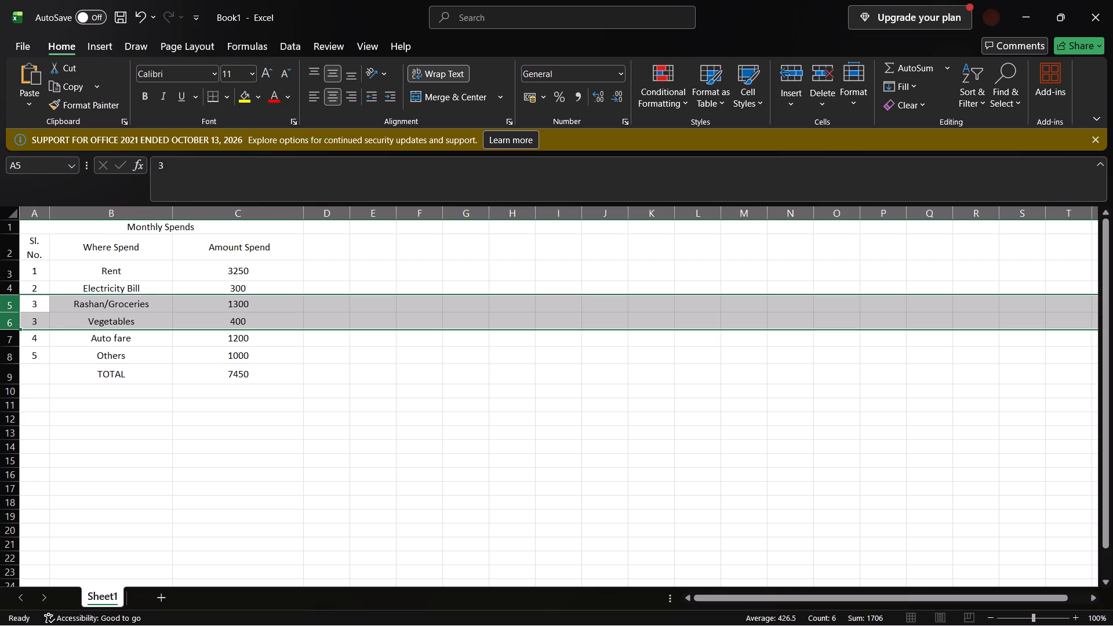
drag(15, 293, 15, 299)
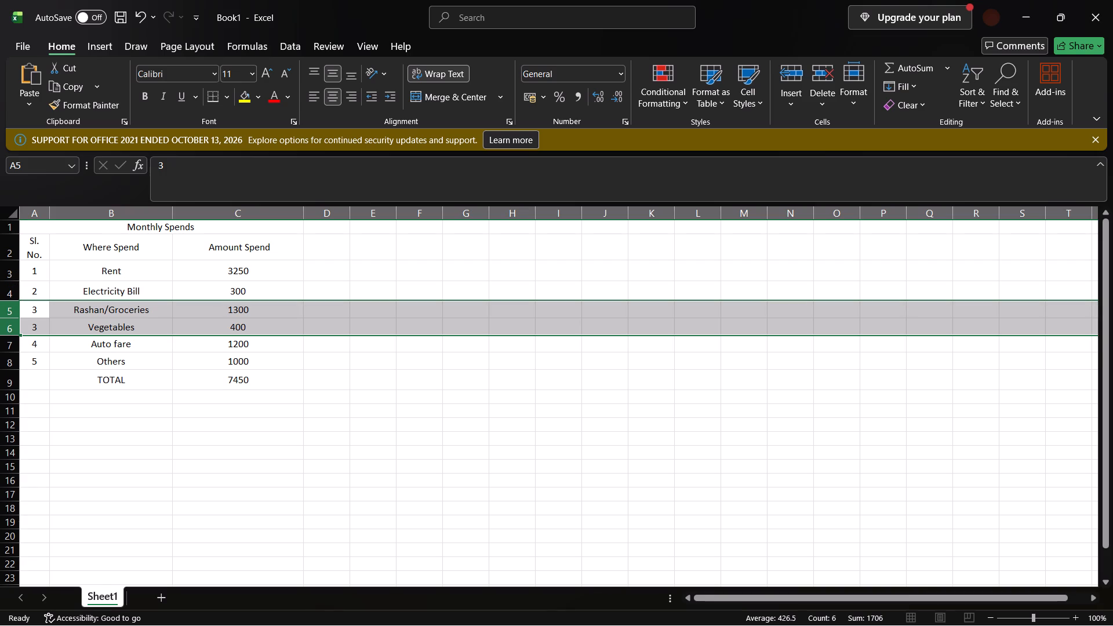
click(10, 261)
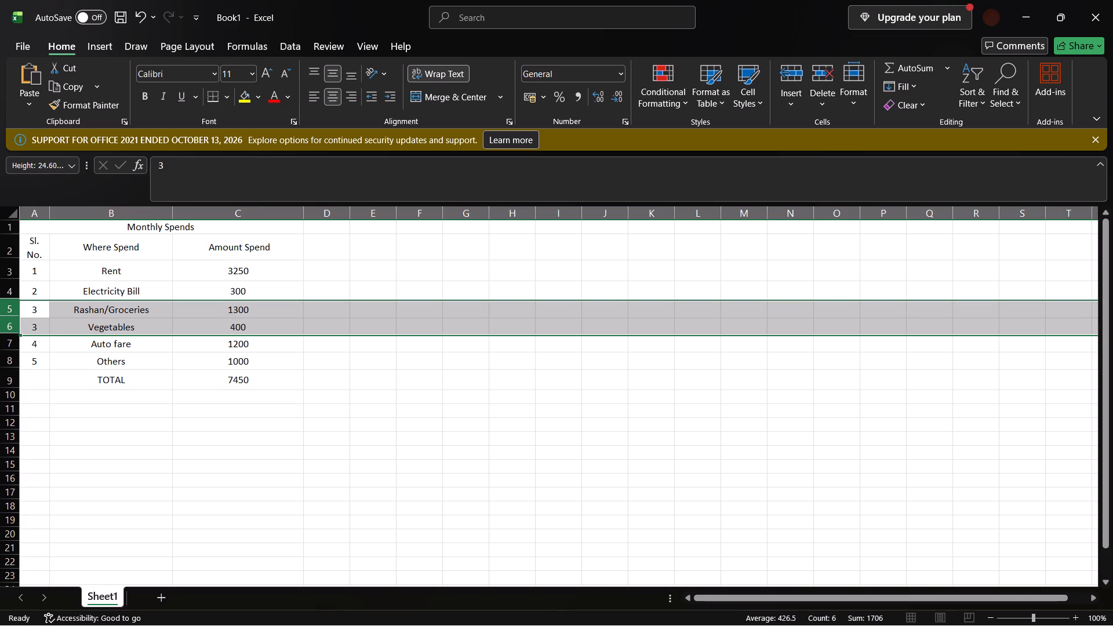
Set the font size of the TOTAL label and its amount in B9:C9 to 14.
click(95, 378)
drag(95, 378, 216, 377)
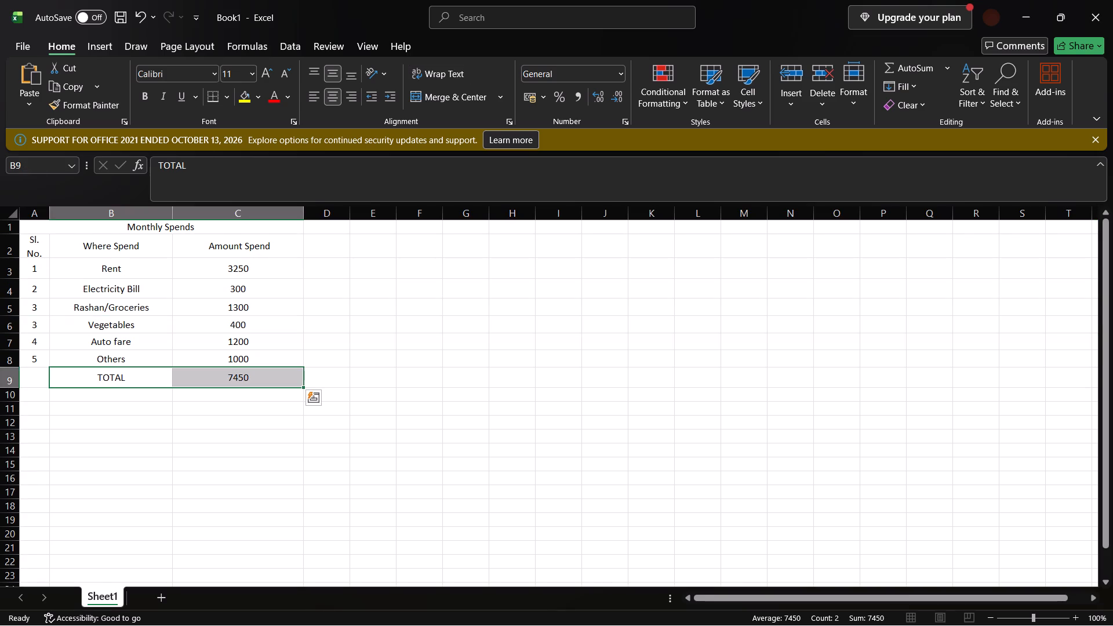
click(232, 77)
key(BackSpace)
text(14)
key(Return)
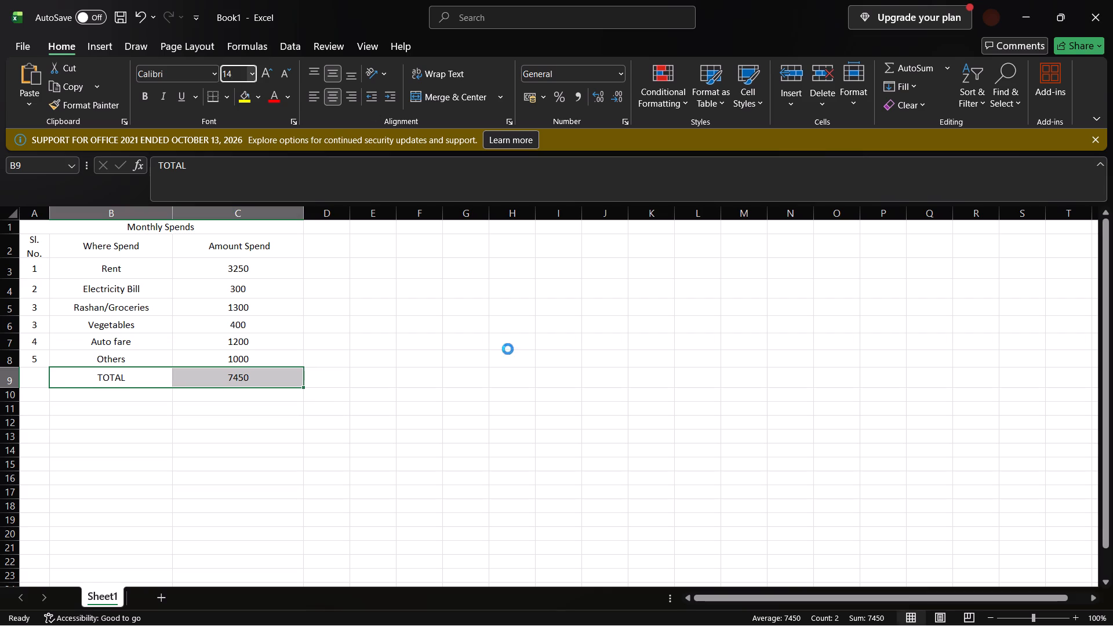
click(539, 360)
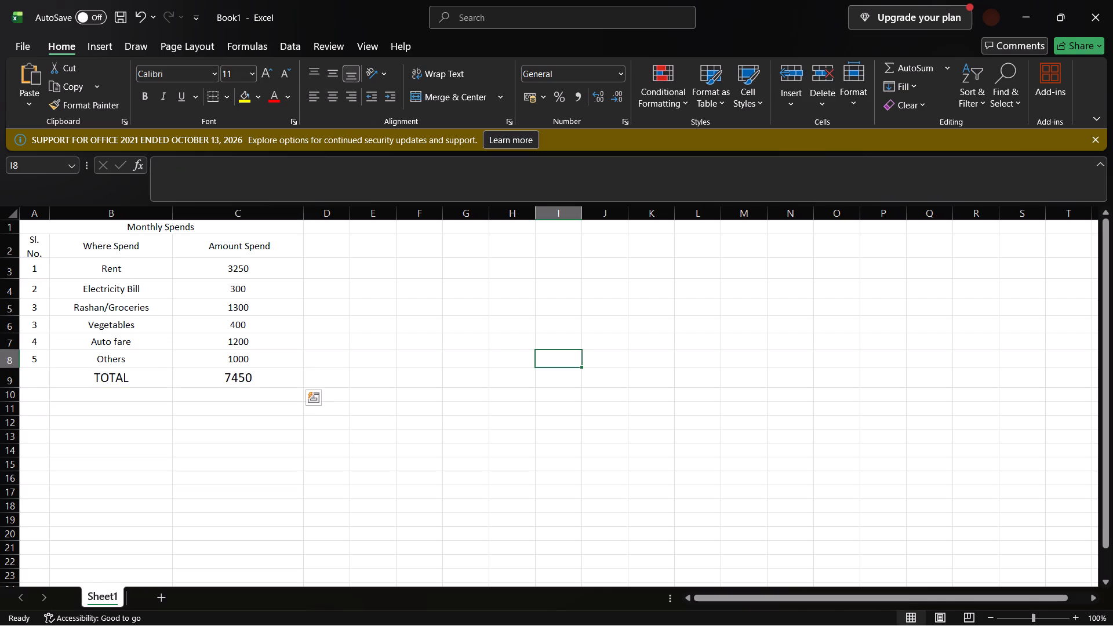
Fill the amount cells C3:C8 with the standard red colour.
drag(239, 265, 240, 360)
click(252, 97)
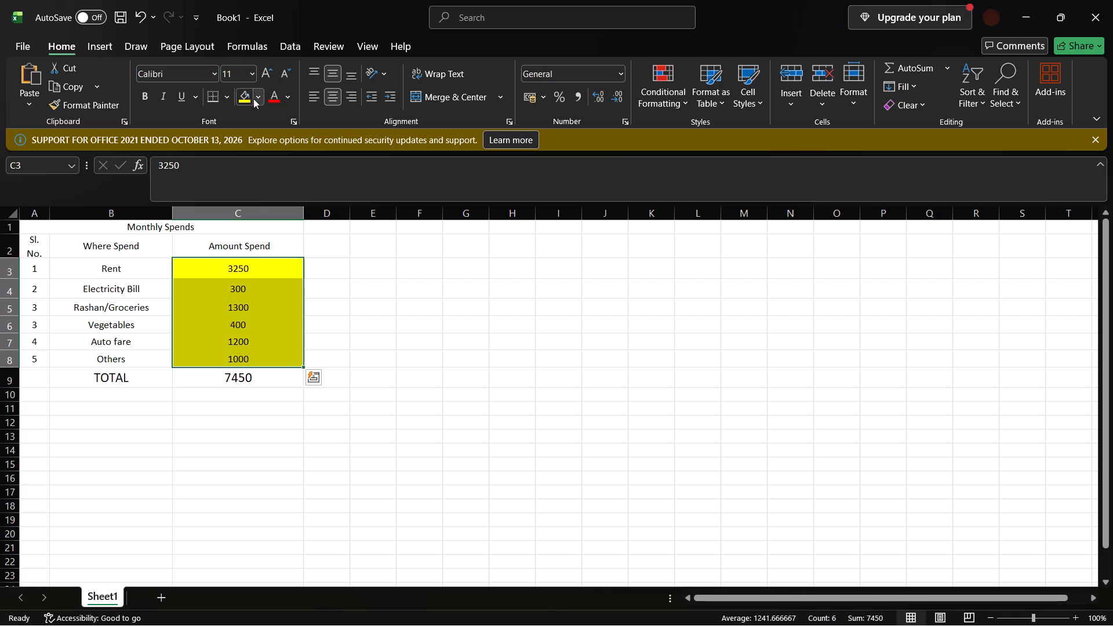
click(261, 96)
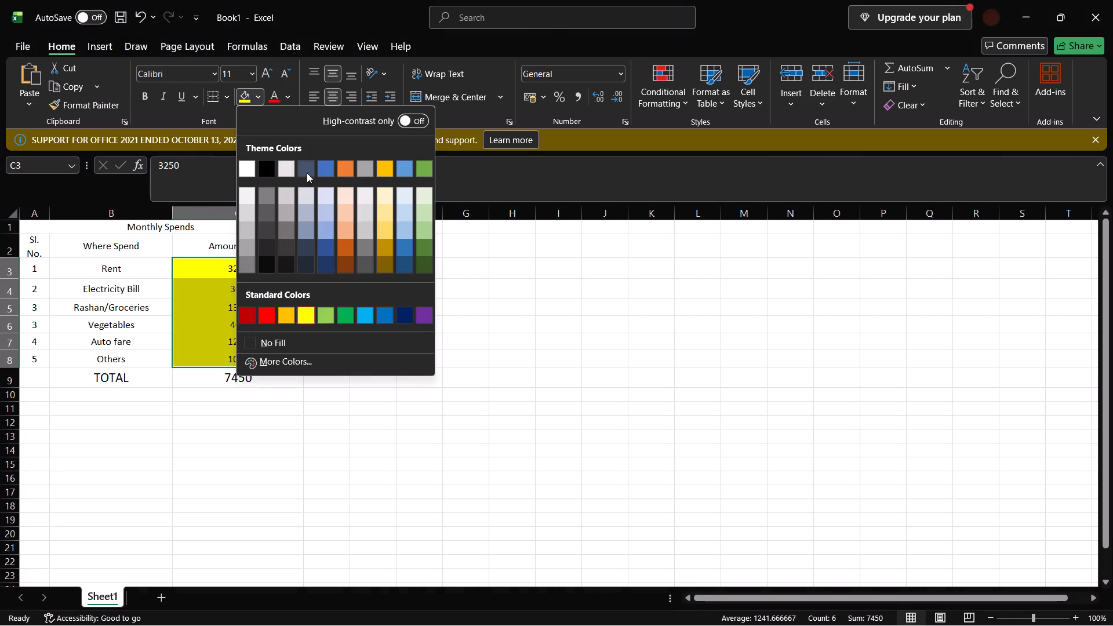
click(264, 314)
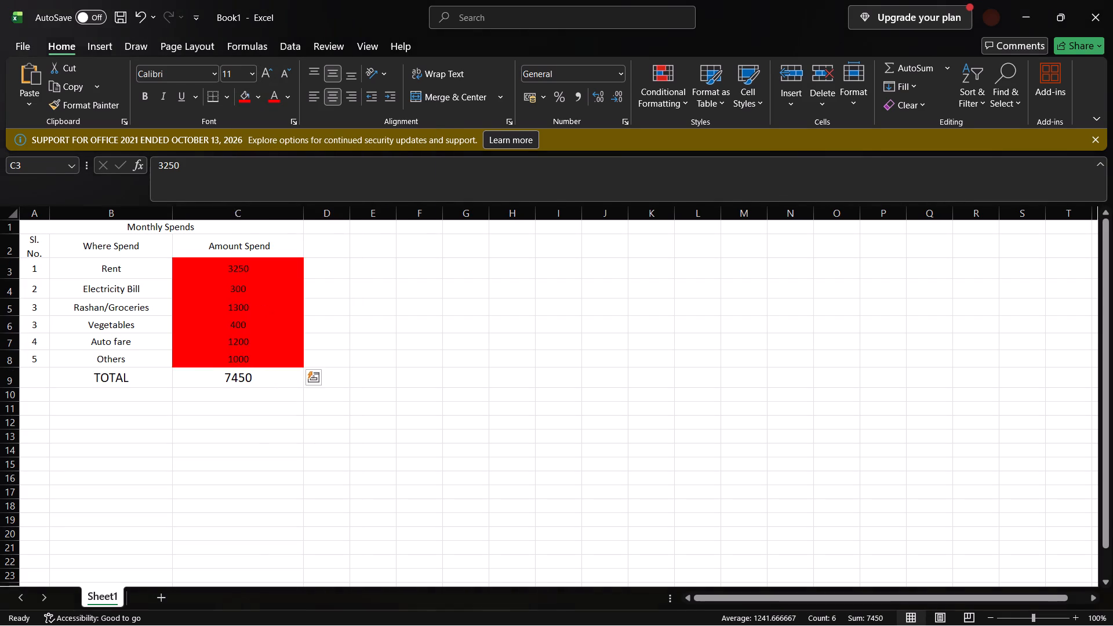
Fill the spending item cells B3:B8, from Rent to Others, with the theme's base green.
drag(101, 269, 111, 354)
click(256, 96)
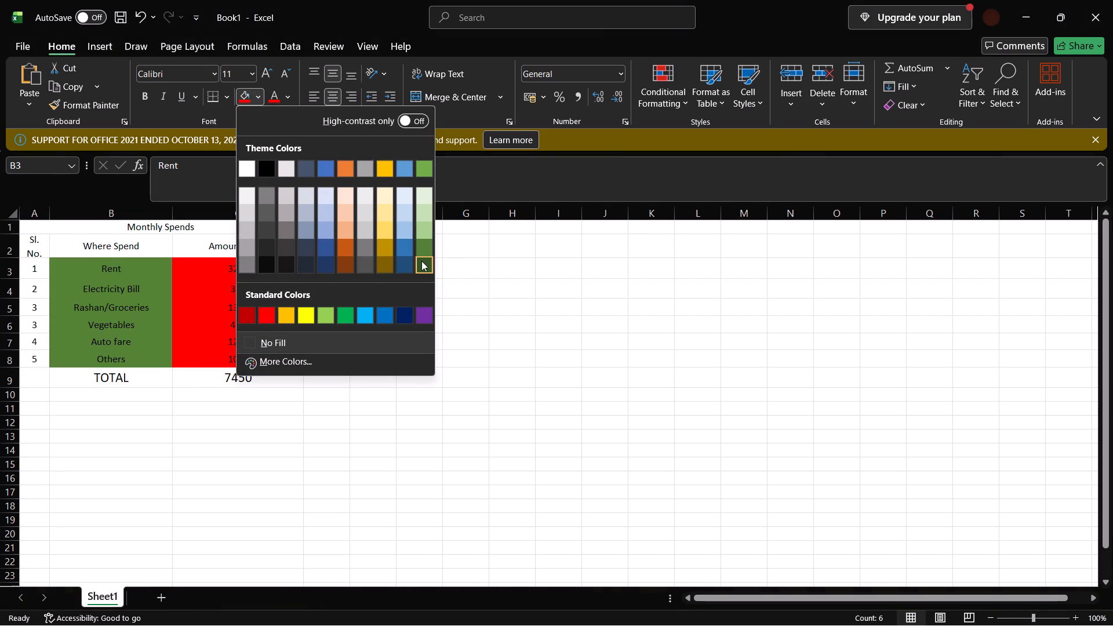
click(419, 170)
Fill the Sl. No. column A2:A8 and the headers in B2:C2 with Orange, Accent 2.
drag(37, 247, 26, 310)
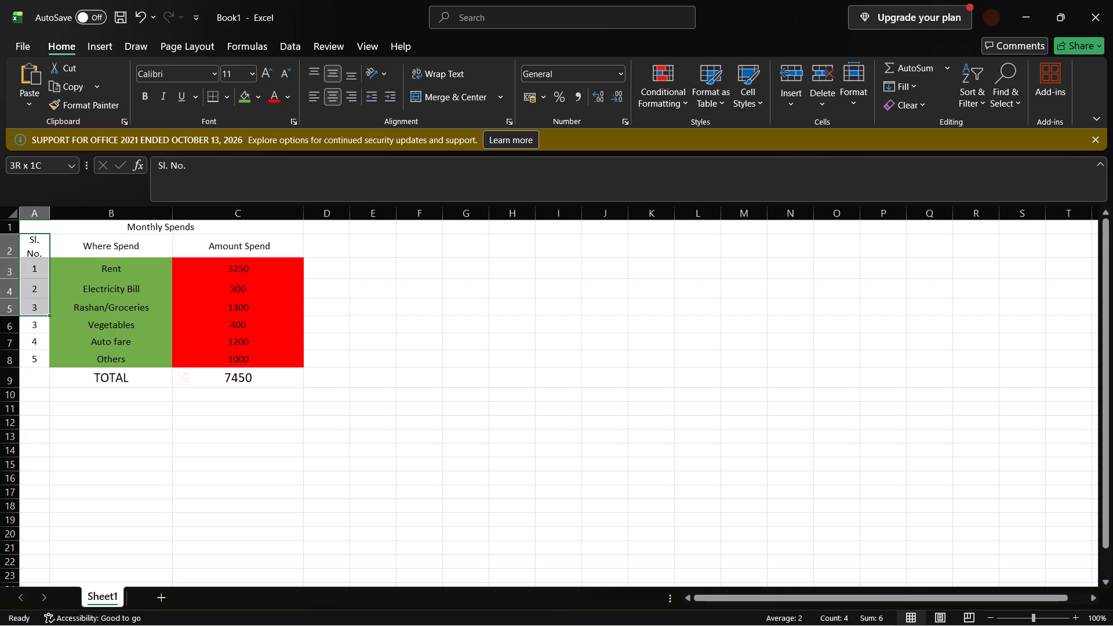
drag(26, 310, 34, 362)
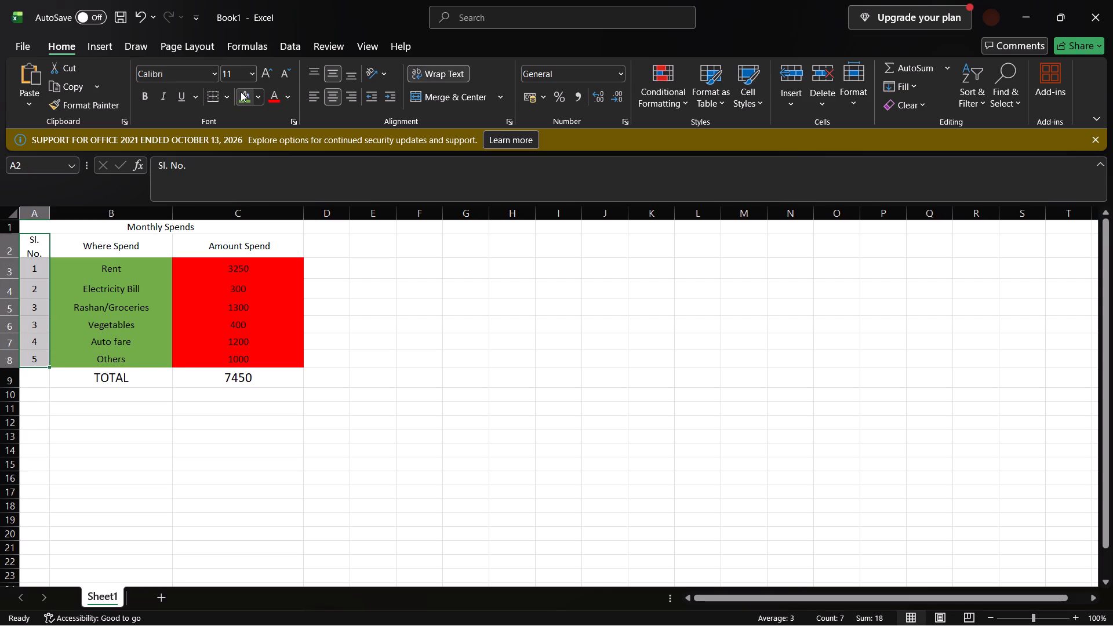
click(257, 93)
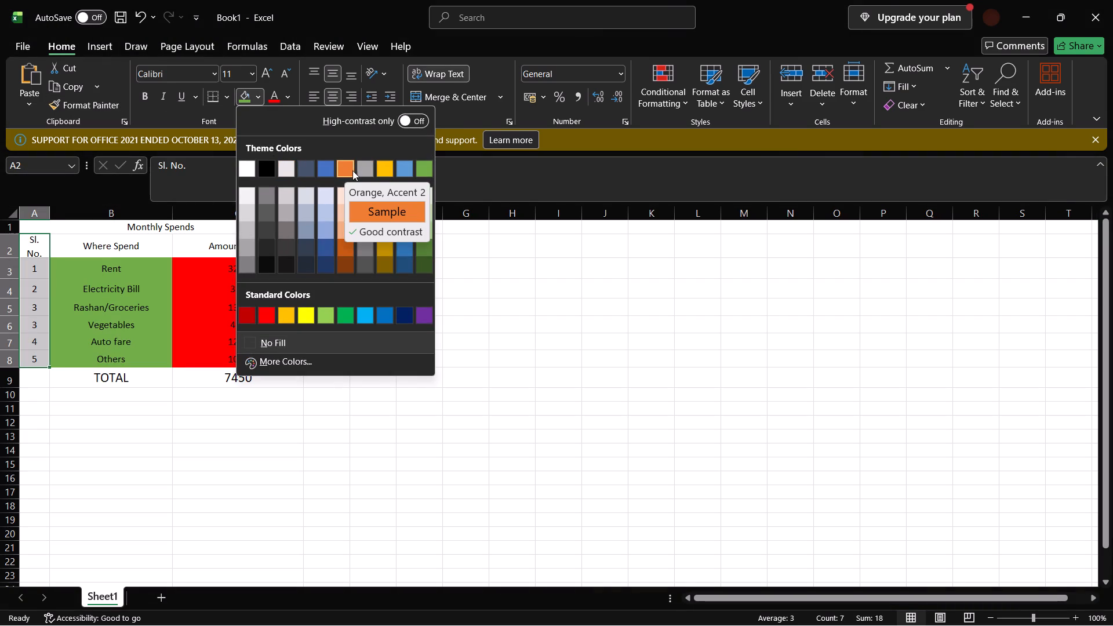
click(352, 170)
drag(69, 253, 167, 256)
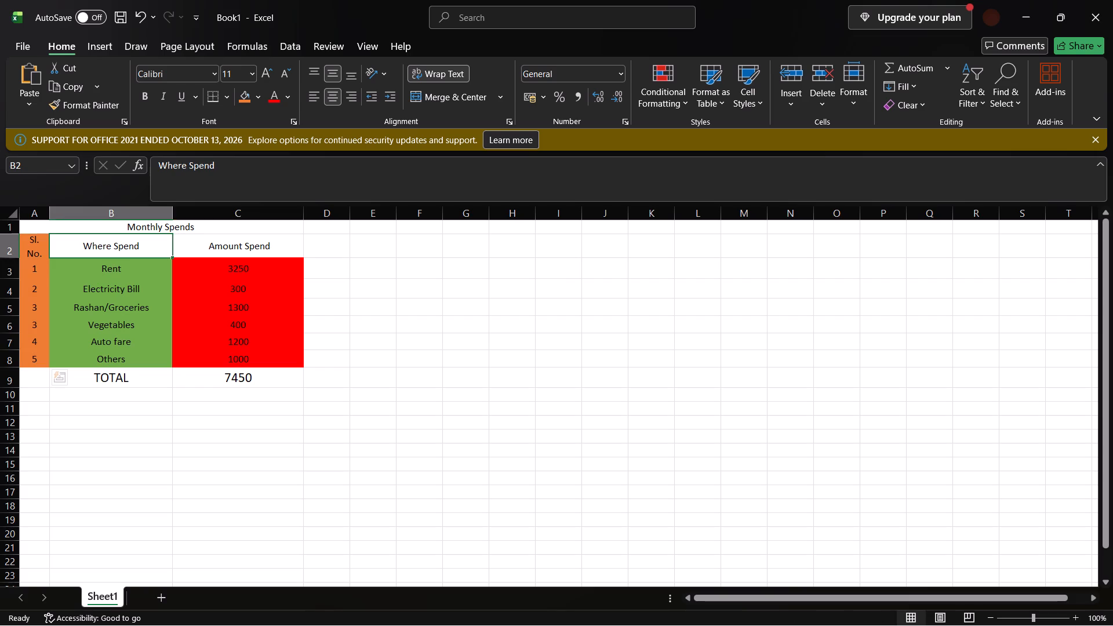
drag(167, 256, 241, 238)
click(243, 94)
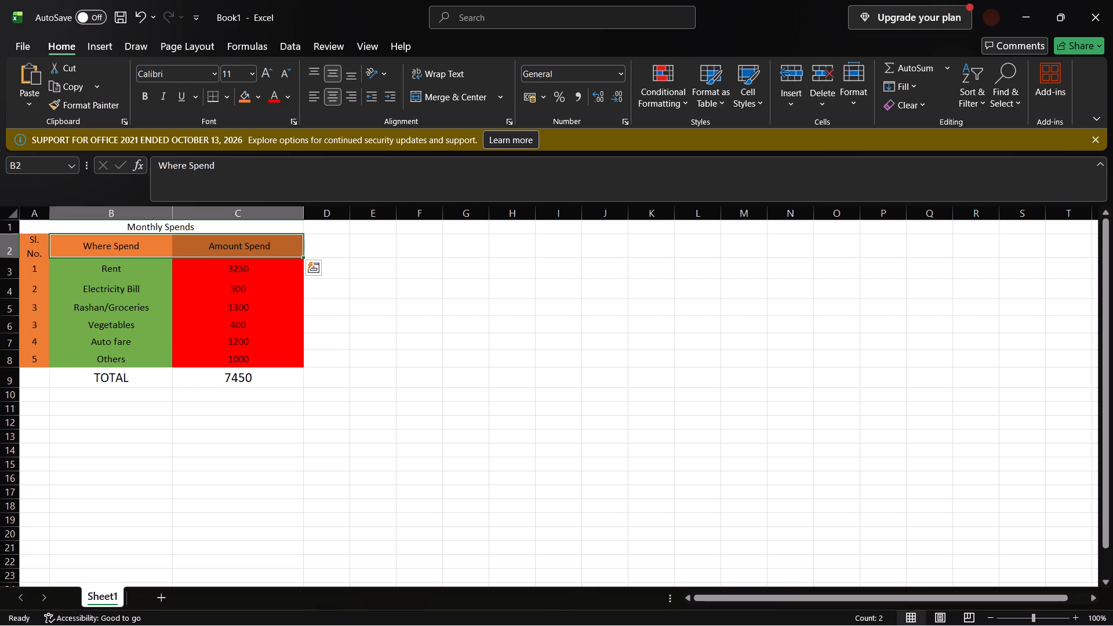
Fill the merged "Monthly Spends" title cell with the theme's base blue.
click(85, 227)
click(257, 94)
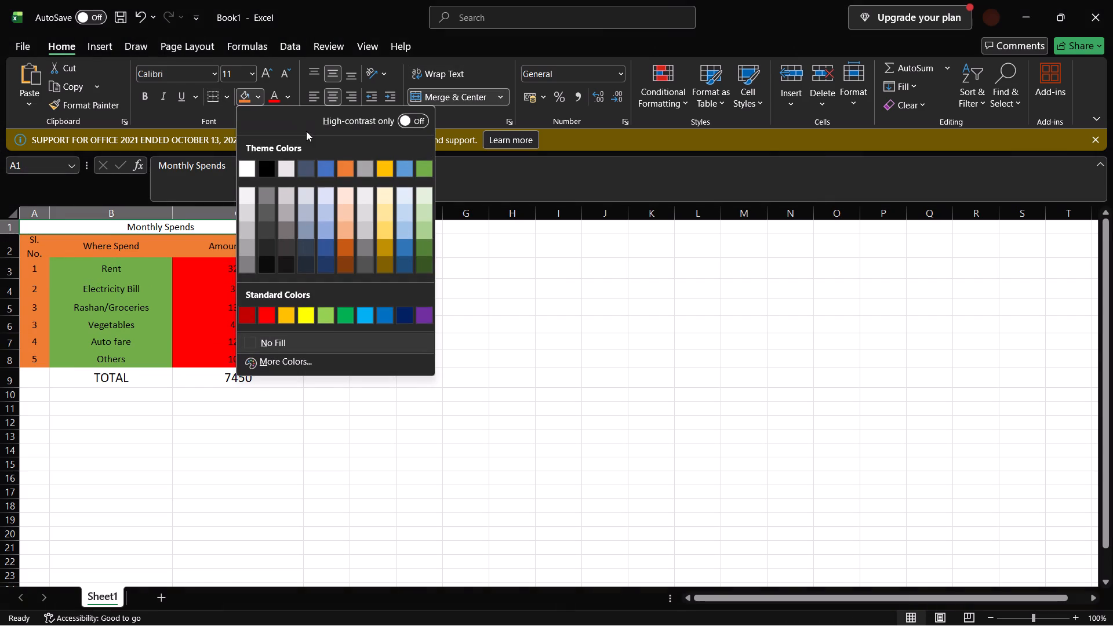
click(329, 166)
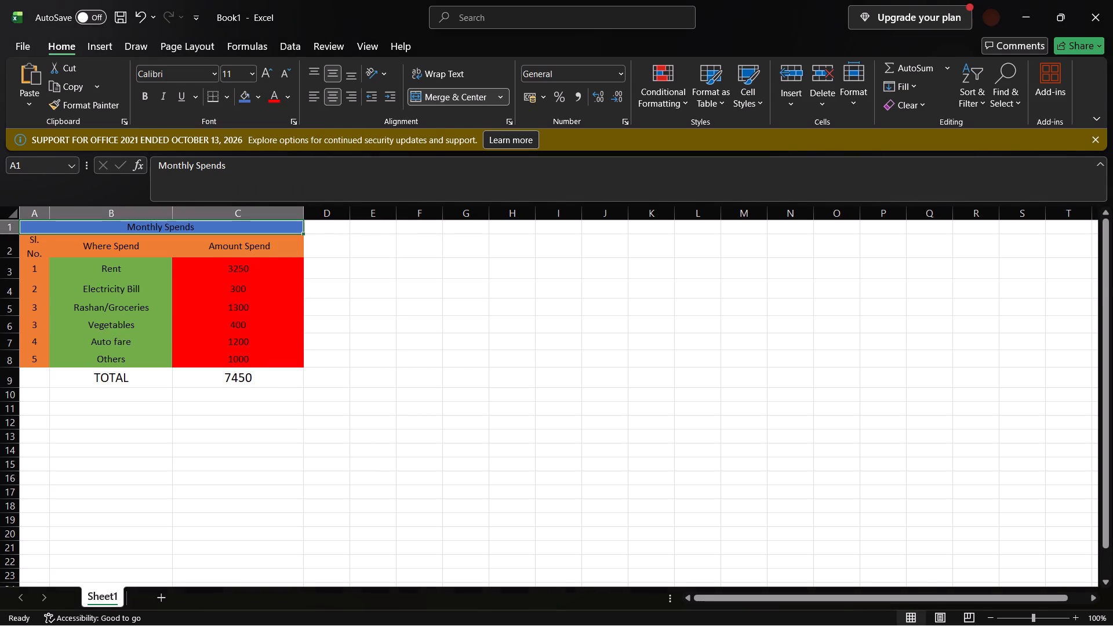
Fill the TOTAL label and its amount in B9:C9 with the theme's gold colour.
drag(93, 374, 230, 380)
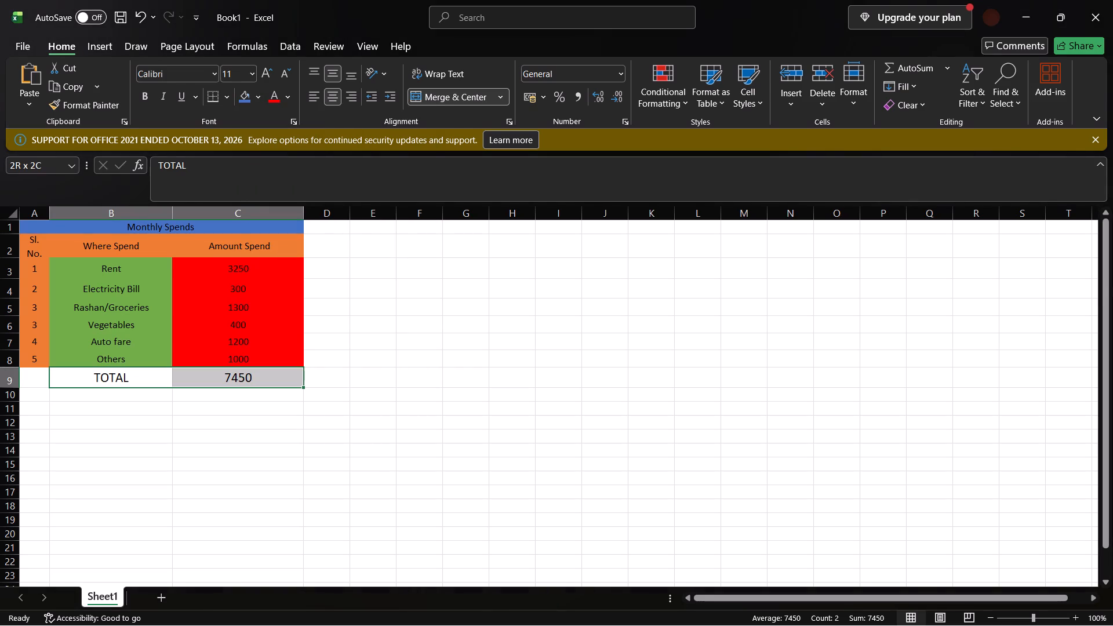
drag(230, 380, 230, 378)
click(256, 100)
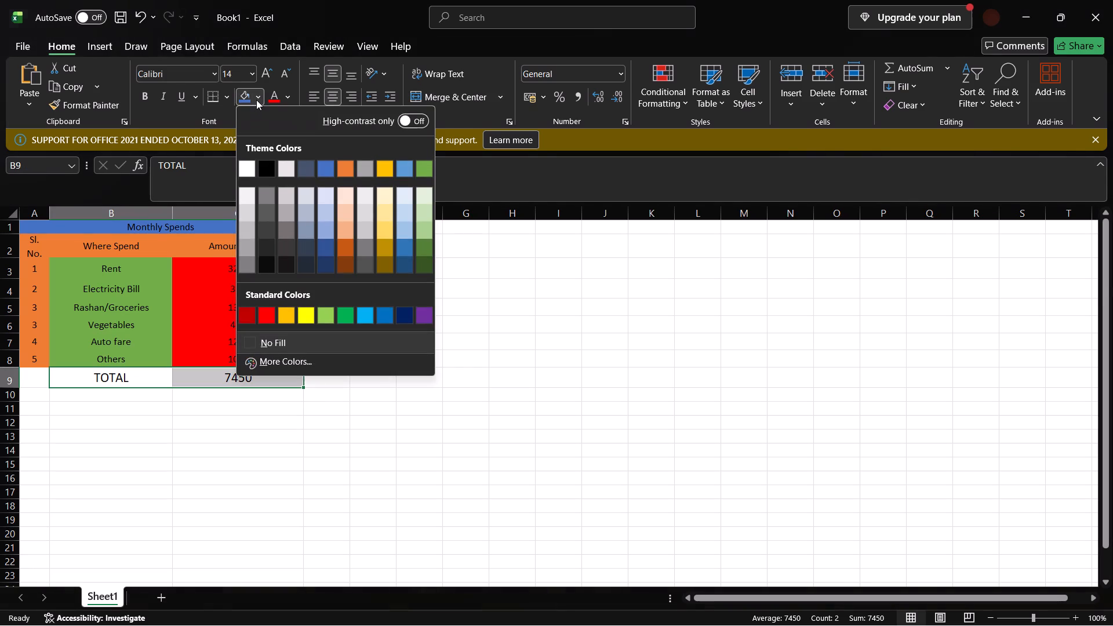
click(388, 171)
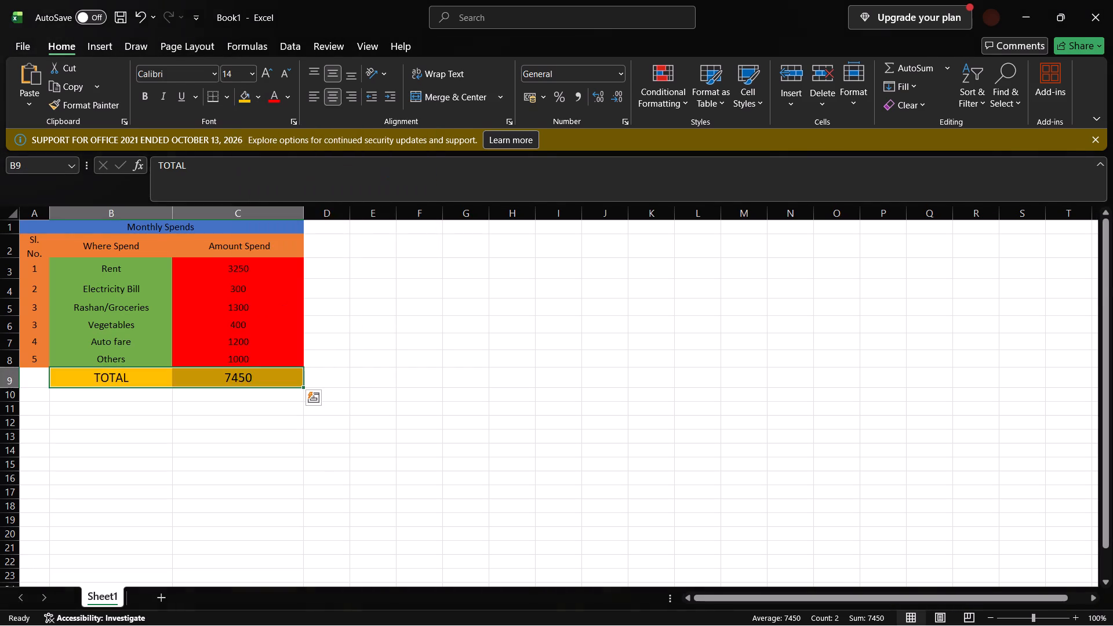
Merge and center cells A9:B9 so the TOTAL label spans both columns.
drag(38, 371, 69, 373)
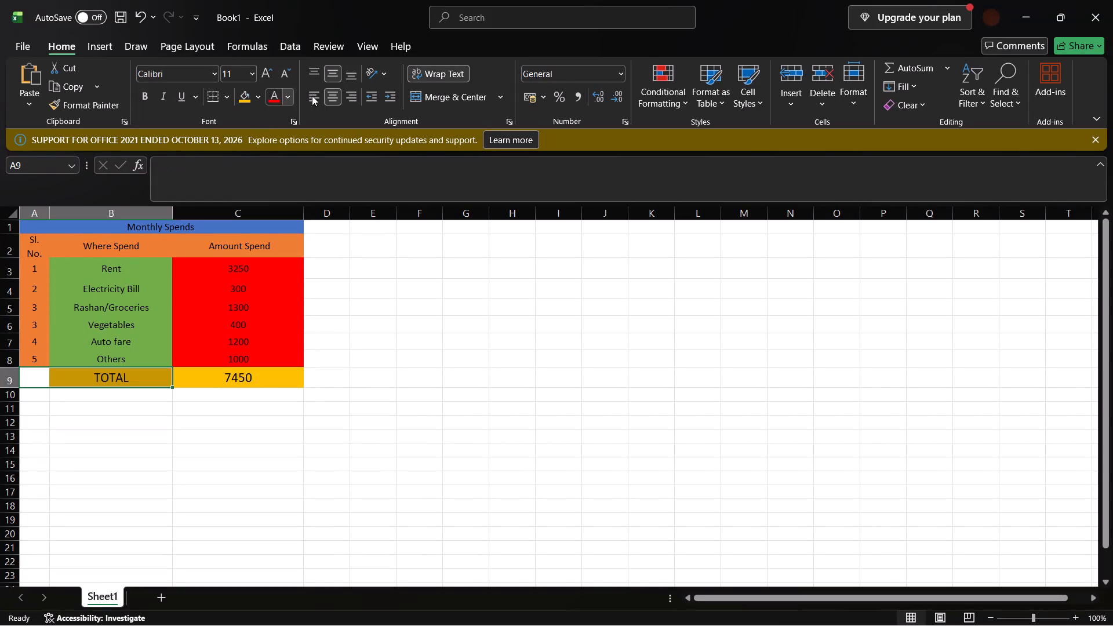
click(439, 98)
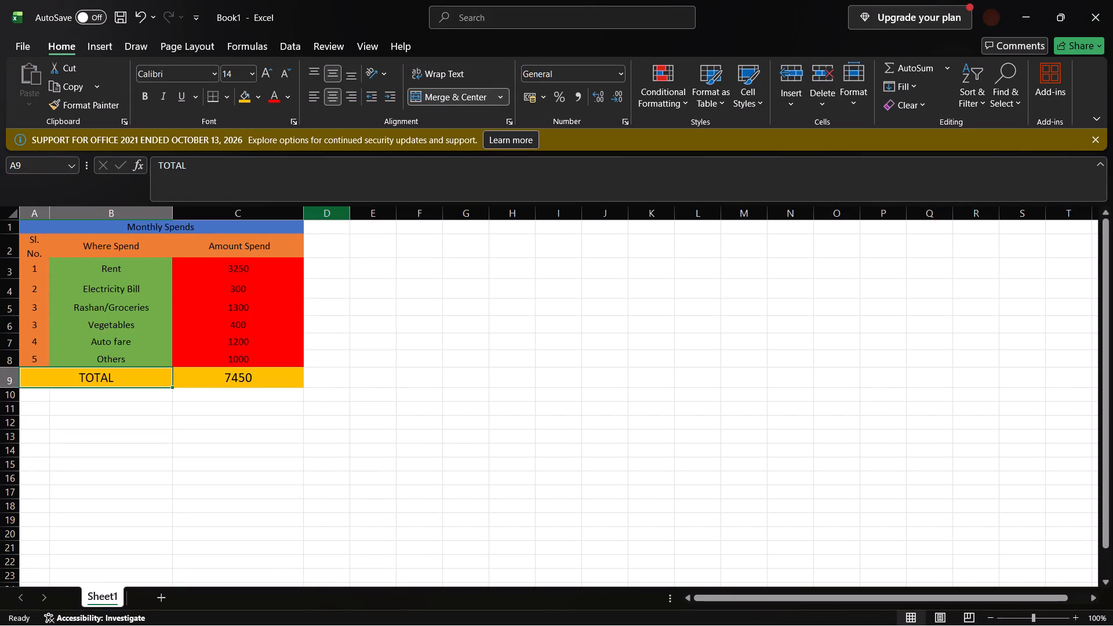
click(336, 374)
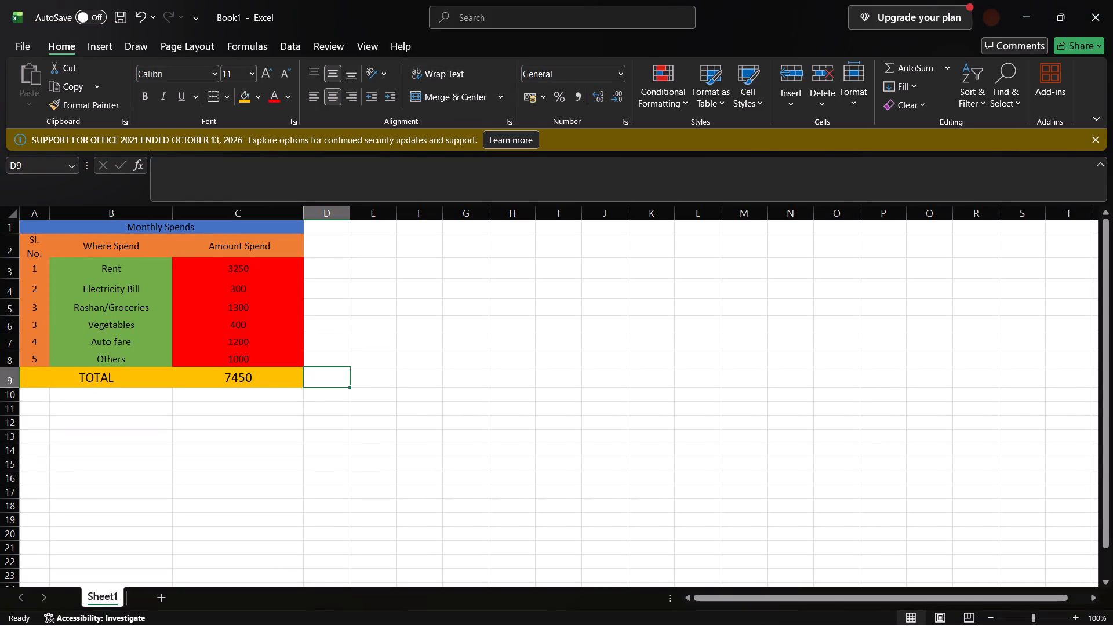
Apply All Borders to the whole Monthly Spends table, A1:C9.
drag(28, 227, 253, 370)
click(541, 16)
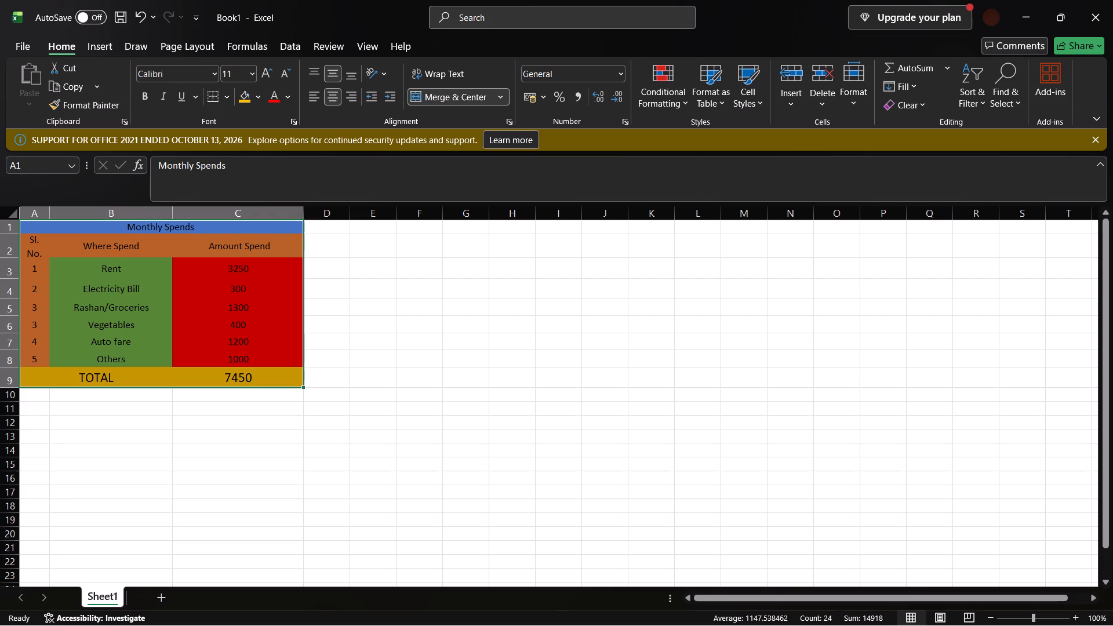
click(563, 68)
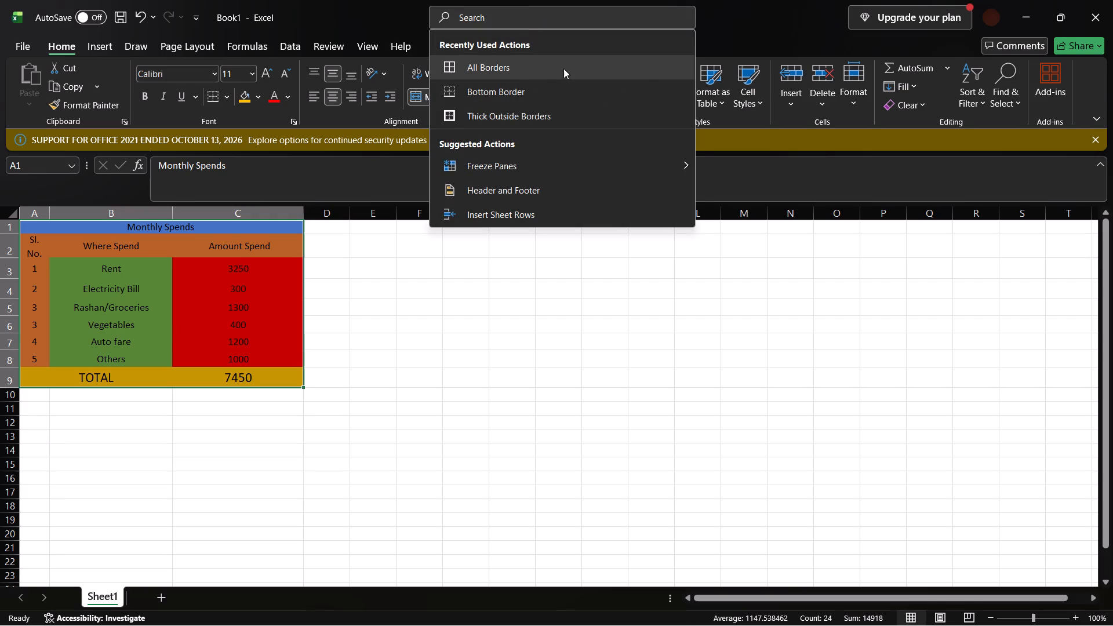
click(394, 278)
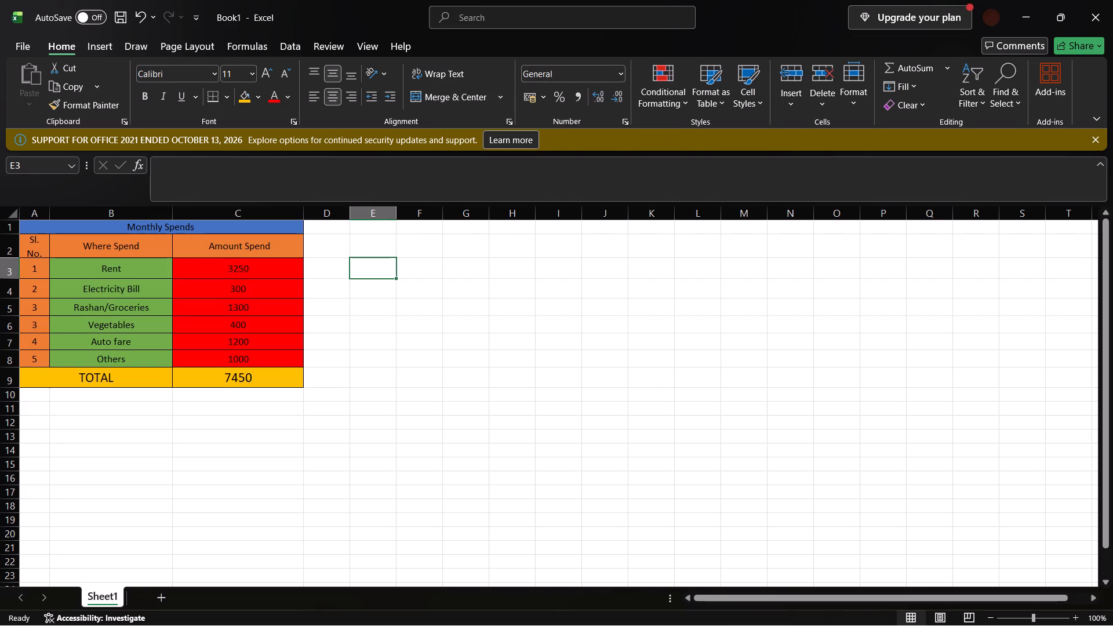
click(76, 242)
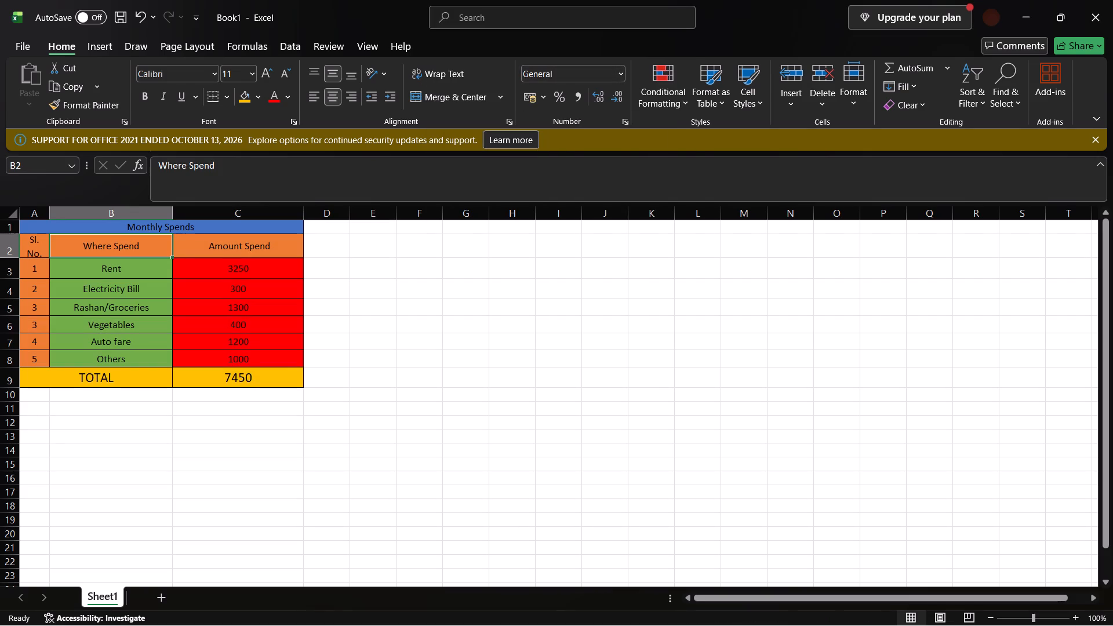
Bold the column headers in A2:C2.
drag(32, 242, 224, 249)
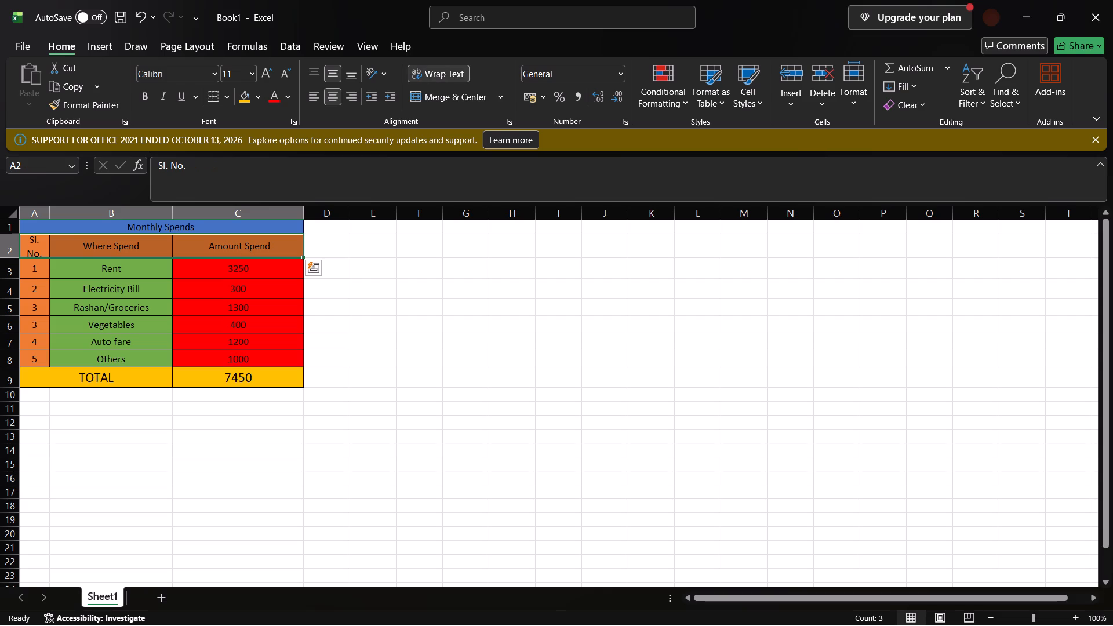
click(141, 96)
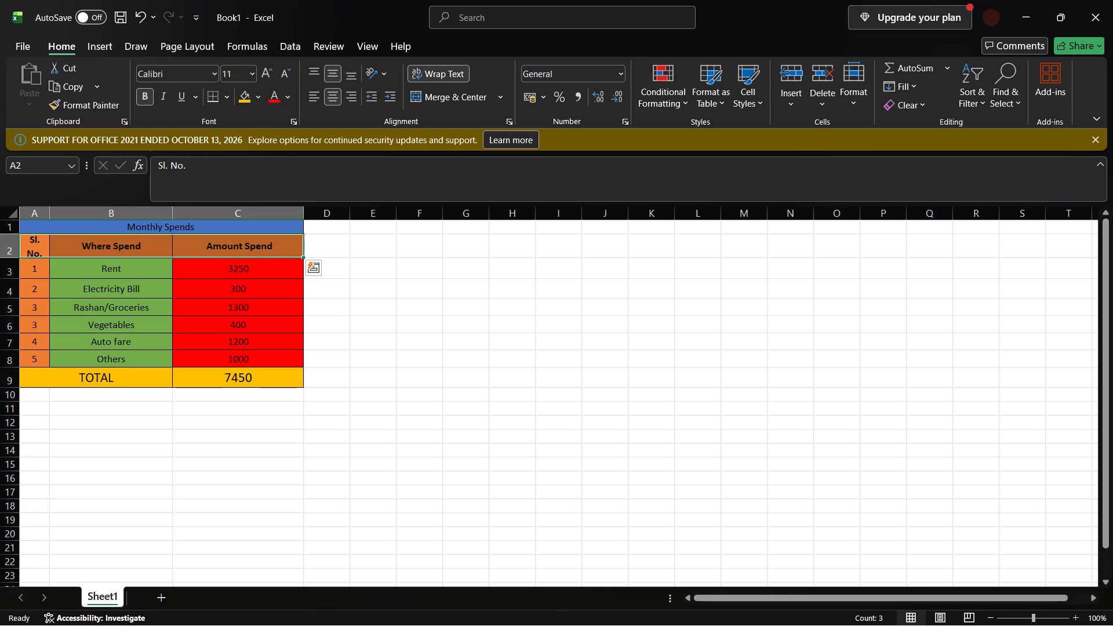
Set the merged "Monthly Spends" title to font size 15 and make it bold.
click(116, 231)
click(239, 74)
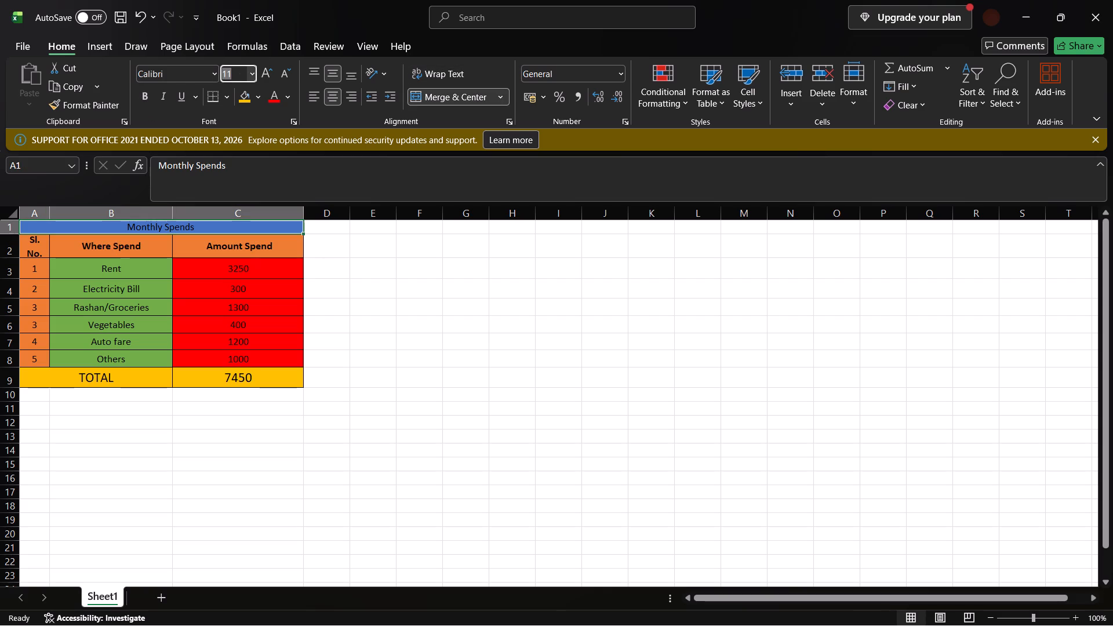
key(BackSpace)
text(15)
key(Return)
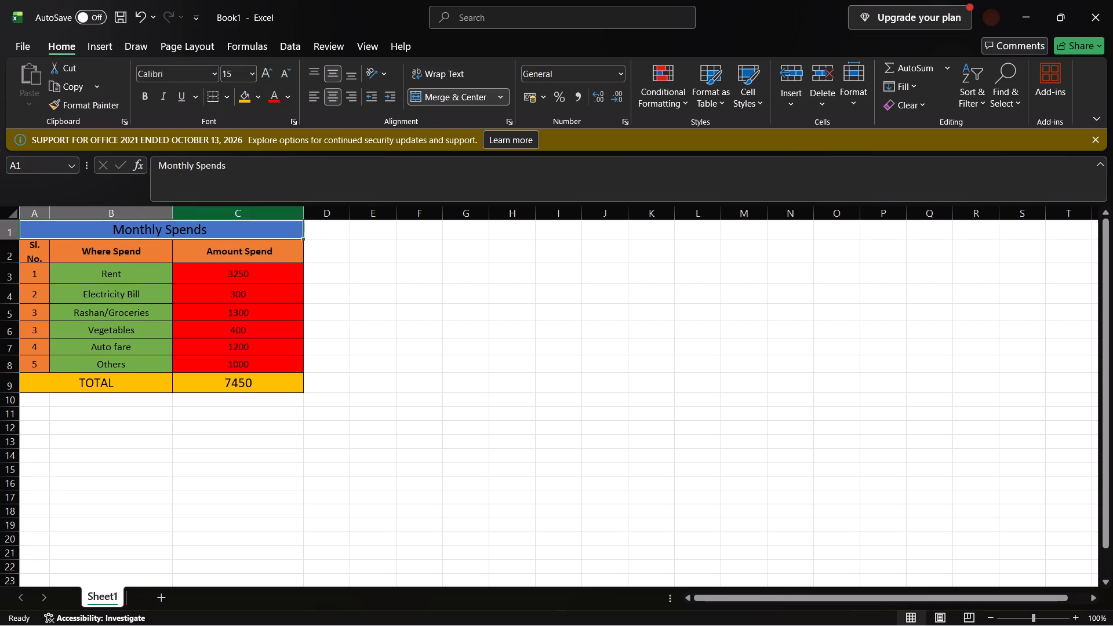
click(203, 230)
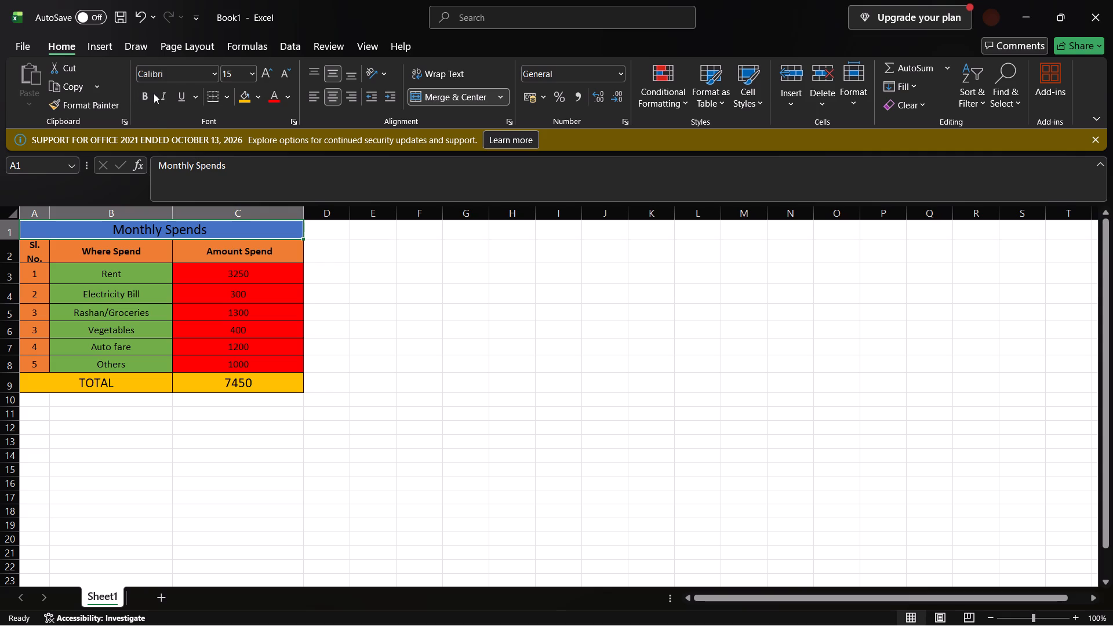
click(151, 93)
click(162, 96)
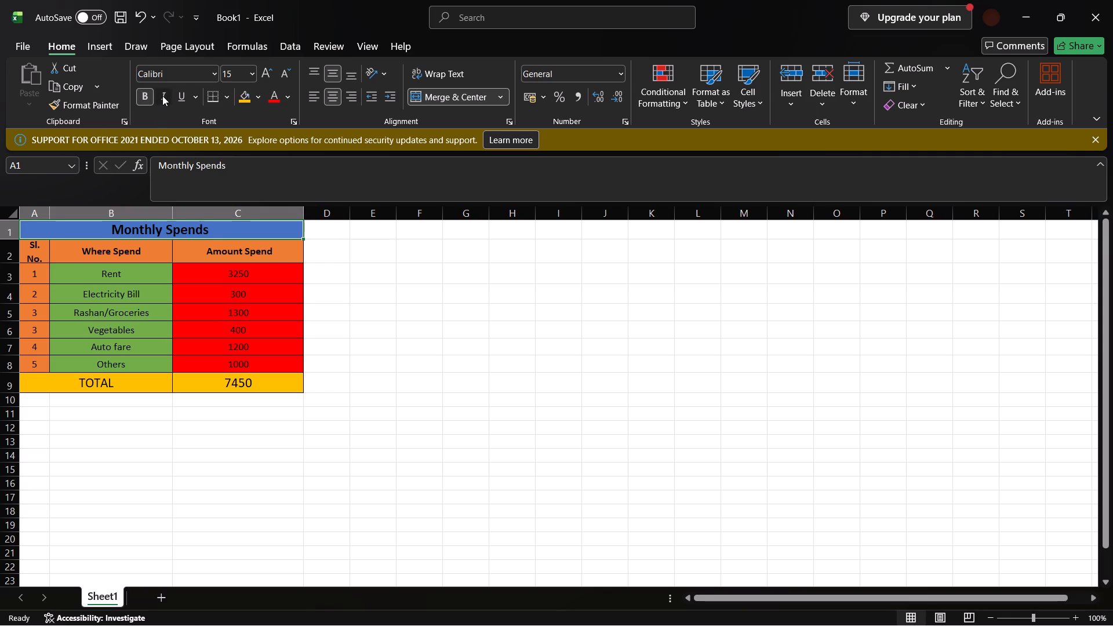
click(162, 96)
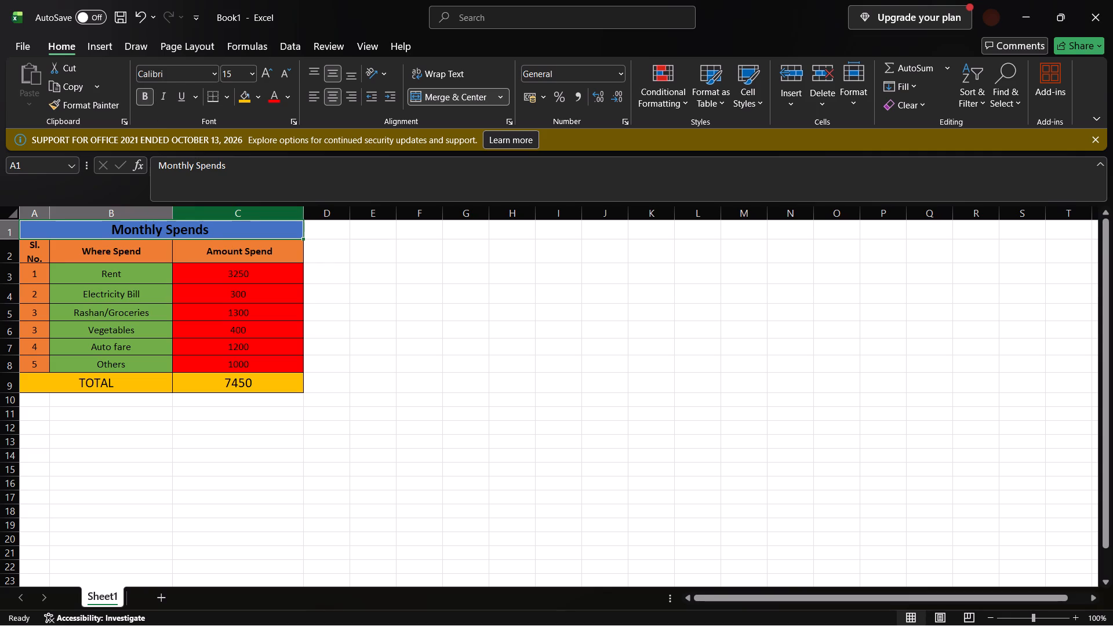
Bold the TOTAL label and its amount in row 9, and italicize the TOTAL label only.
drag(34, 278, 28, 346)
drag(76, 387, 249, 387)
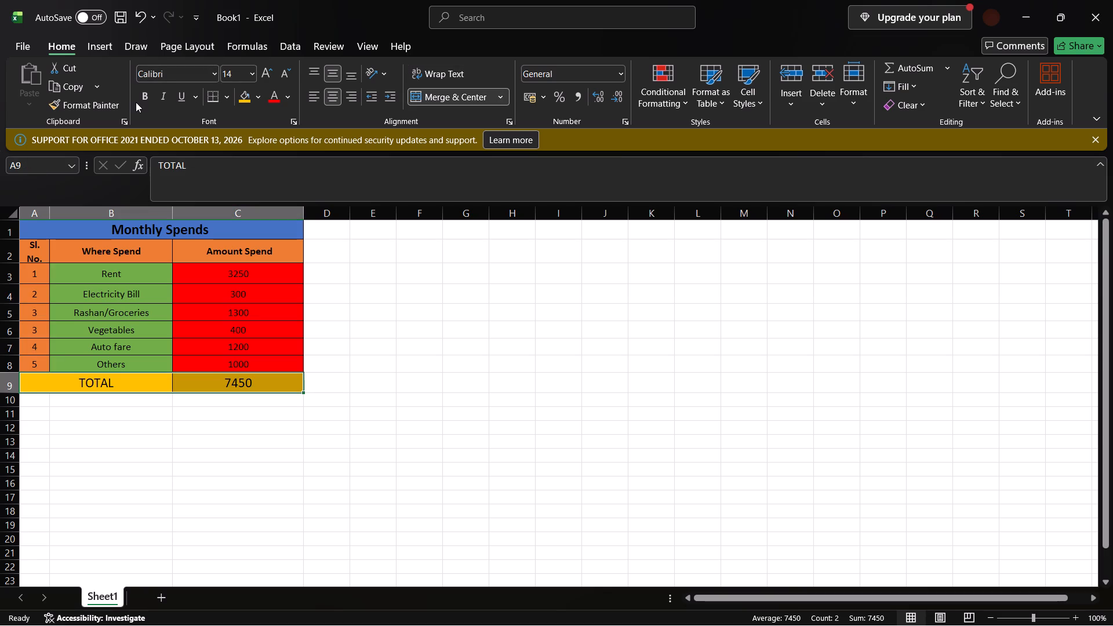
click(144, 96)
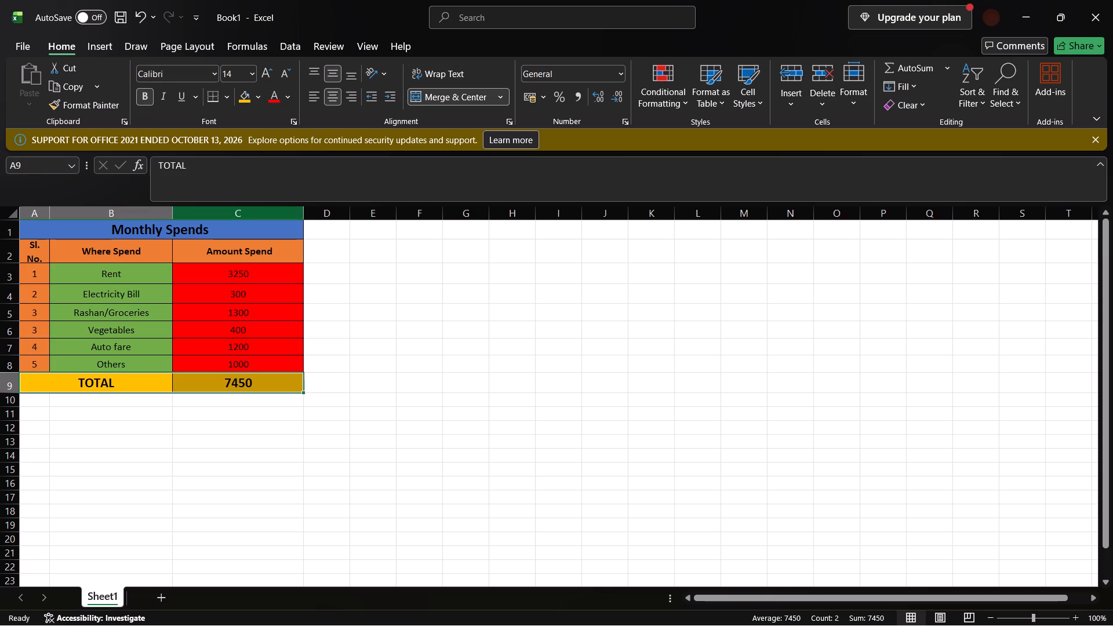
click(133, 380)
click(158, 96)
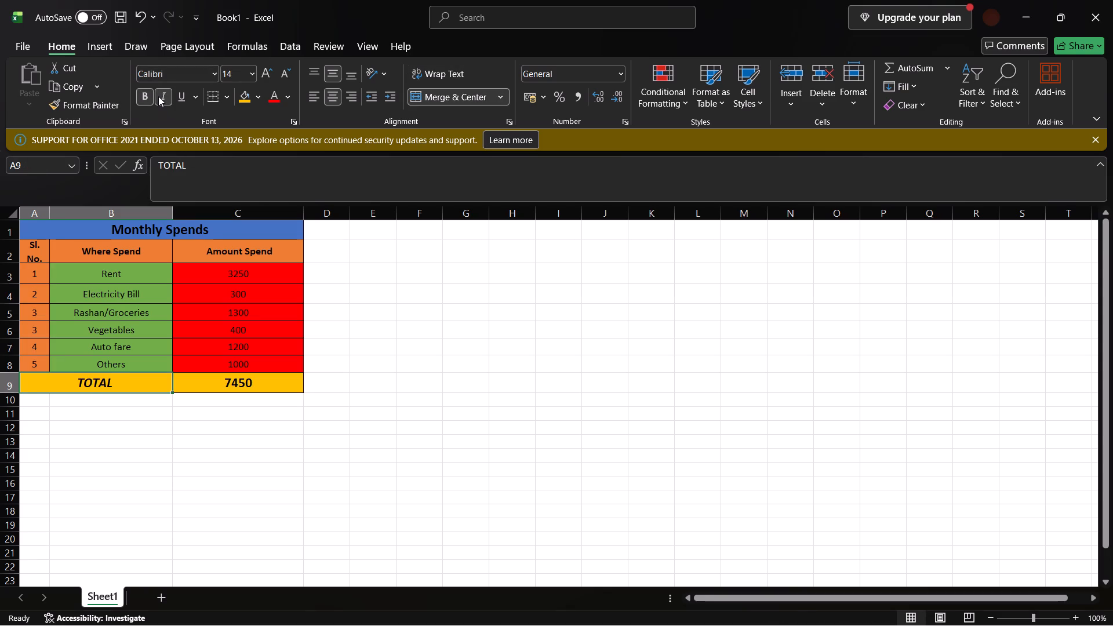
click(245, 387)
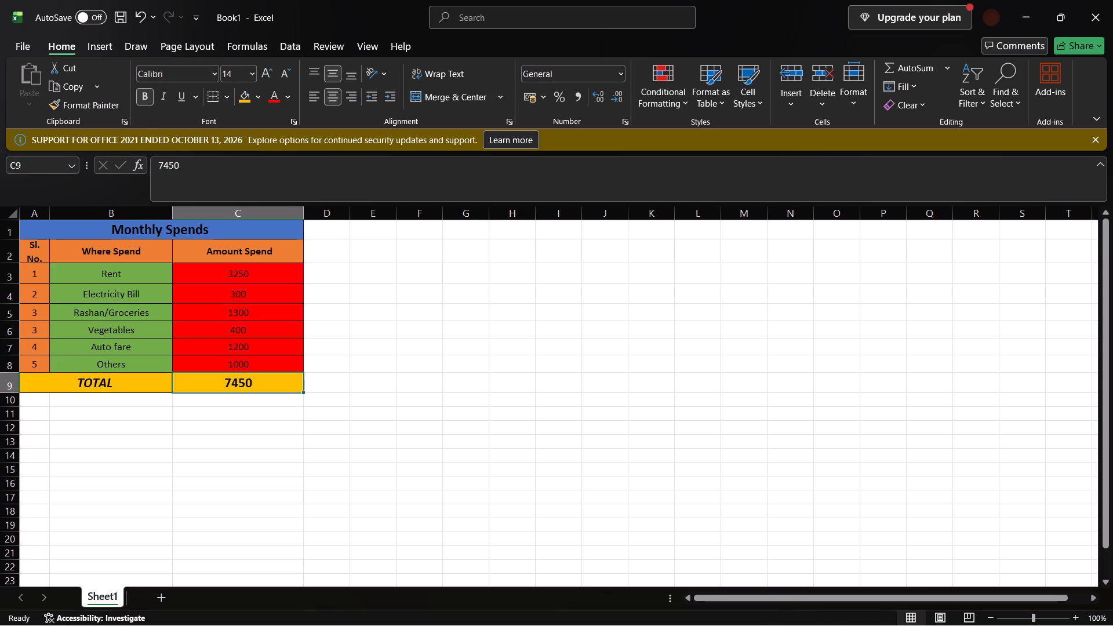
click(428, 385)
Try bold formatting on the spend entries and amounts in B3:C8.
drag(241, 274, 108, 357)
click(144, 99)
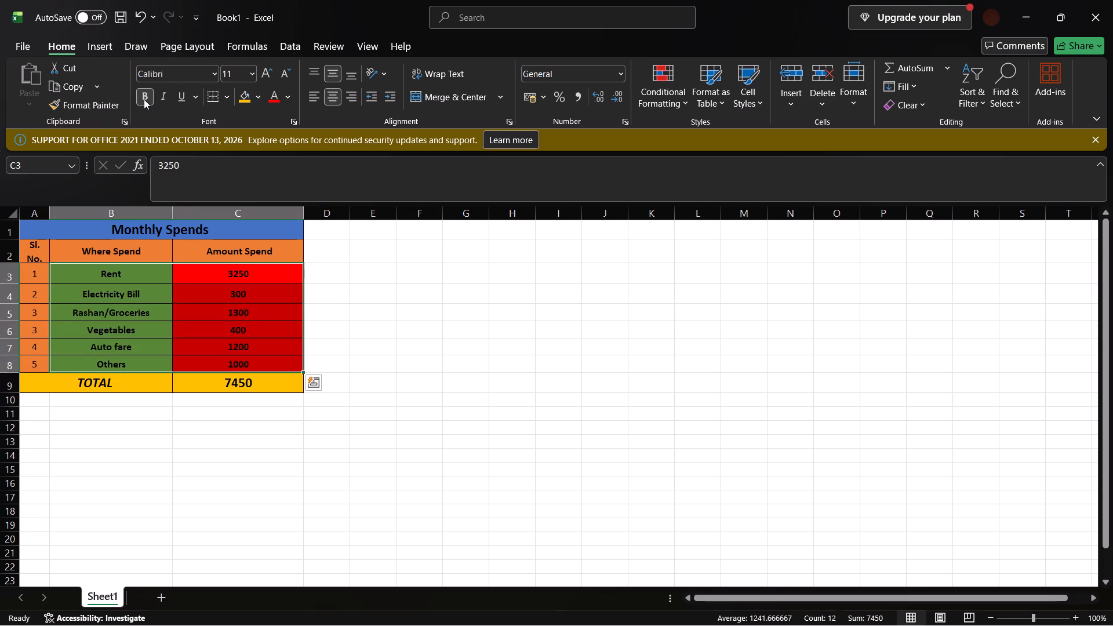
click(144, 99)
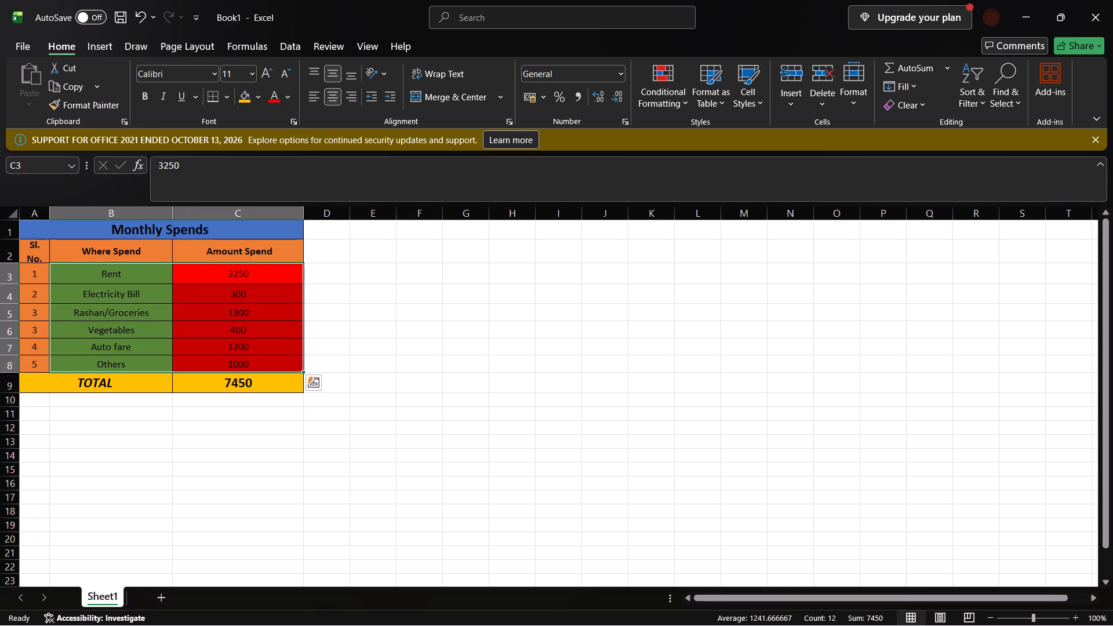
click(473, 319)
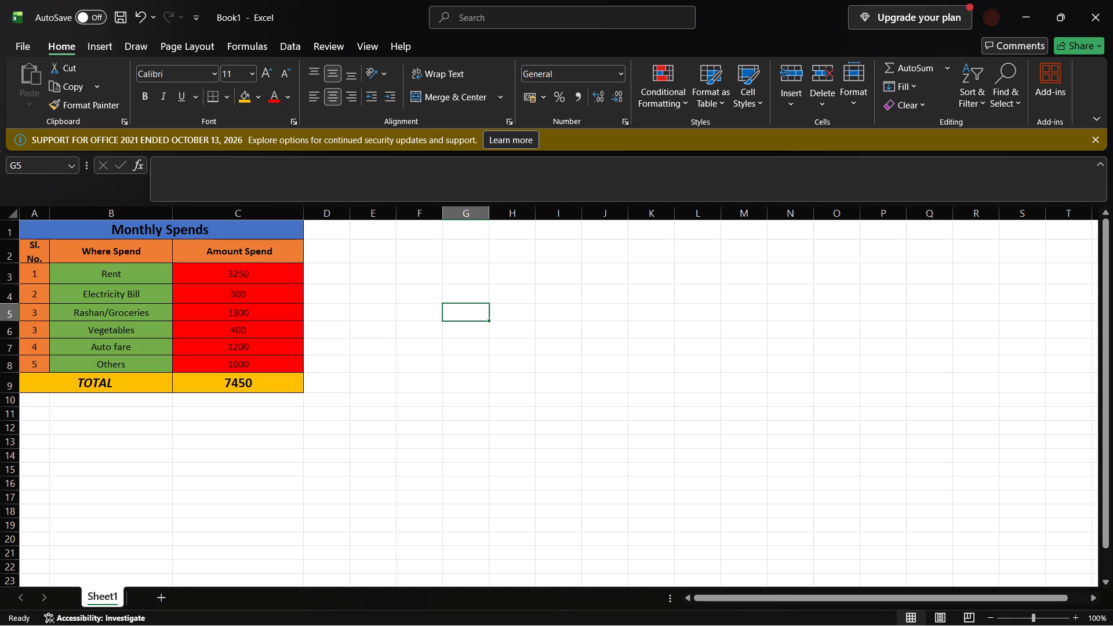
Save the workbook as Book1 in the personal OneDrive Dokumen folder.
click(121, 21)
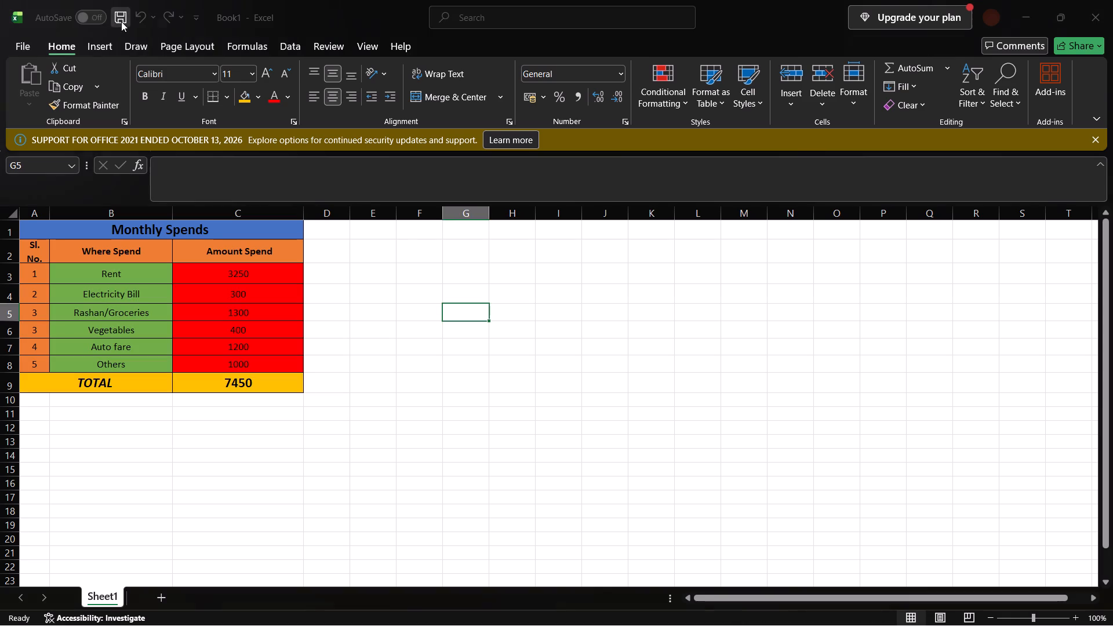
click(635, 402)
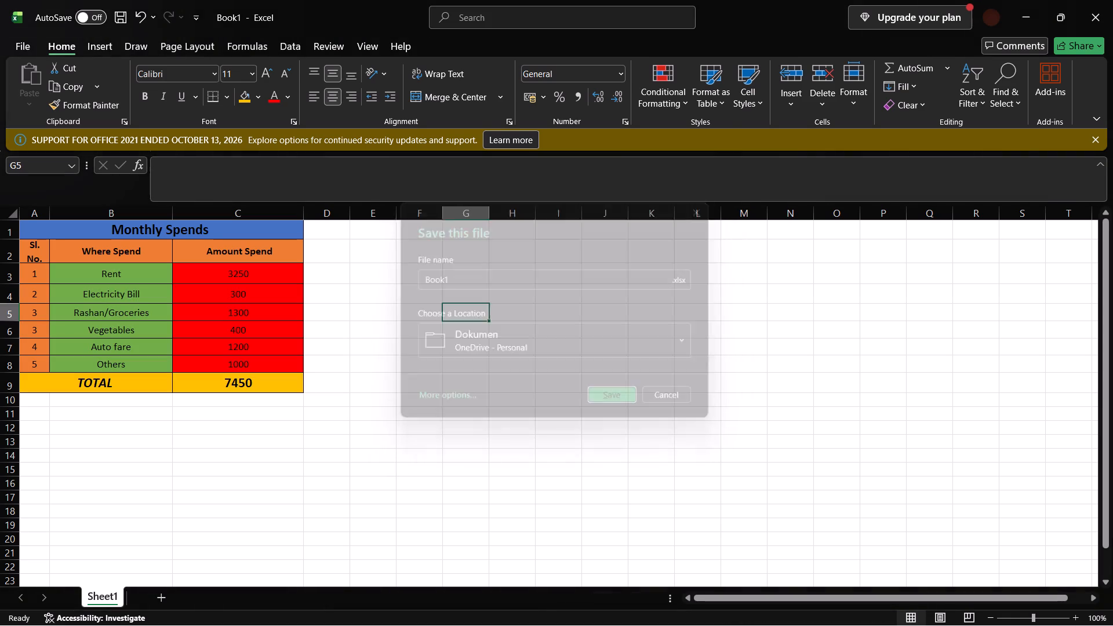
Minimize the workbook window to switch to Chrome.
click(1030, 21)
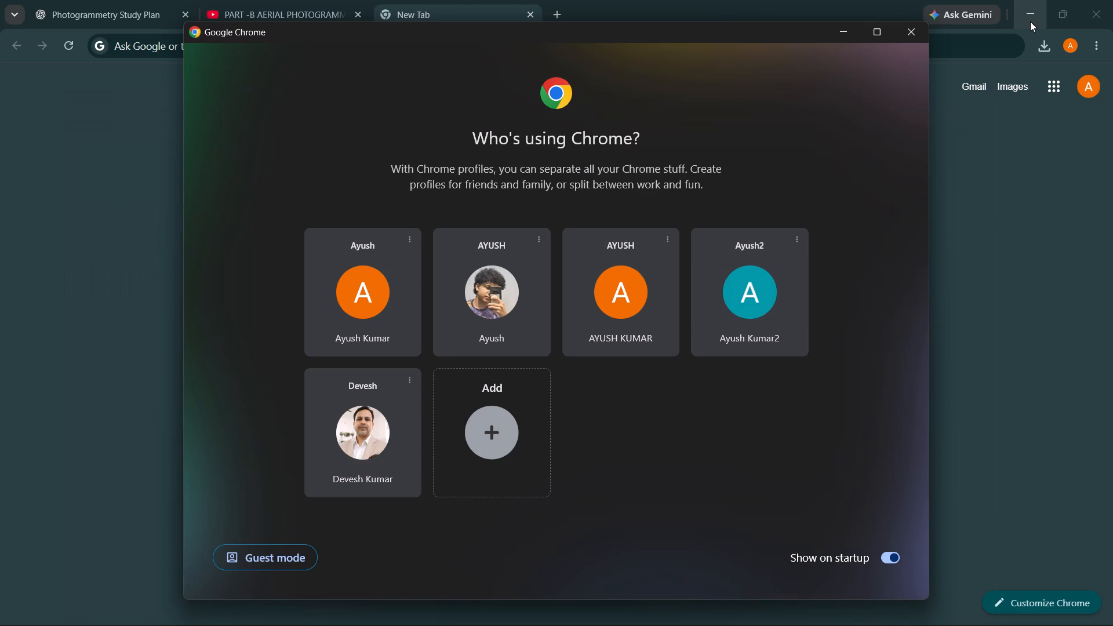